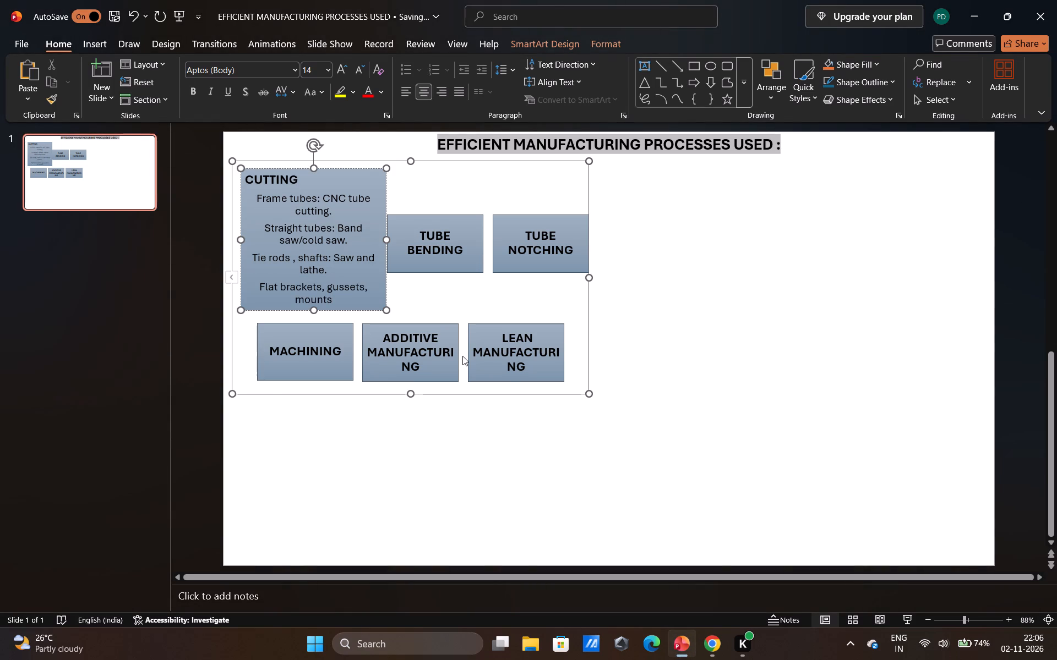
pyautogui.hotkey('shift', ':')
pyautogui.press('space')
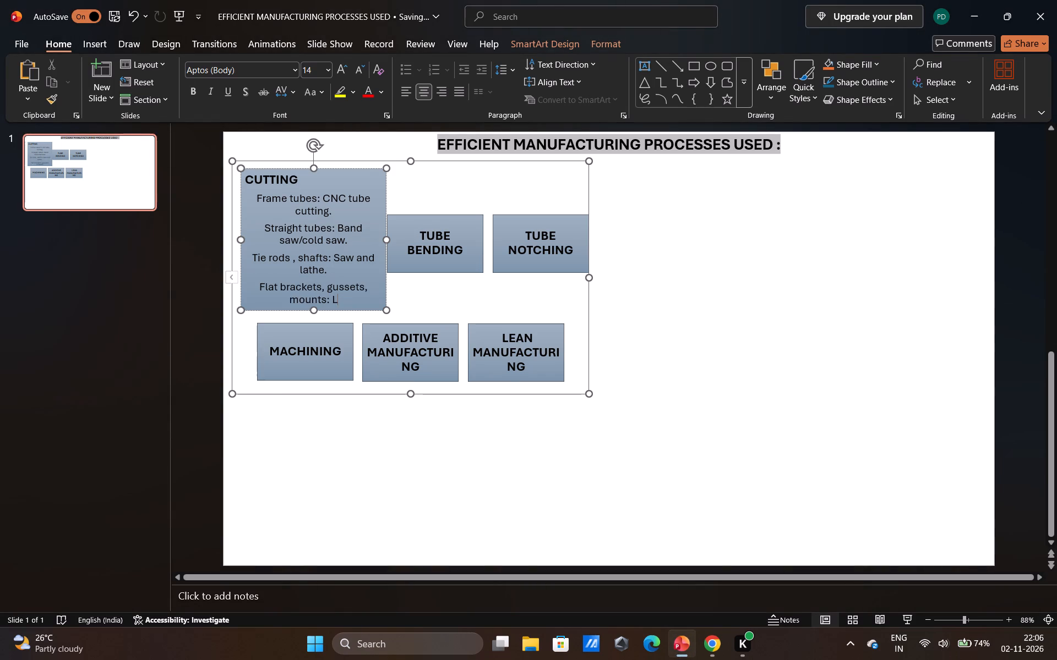
pyautogui.write('aser cutting')
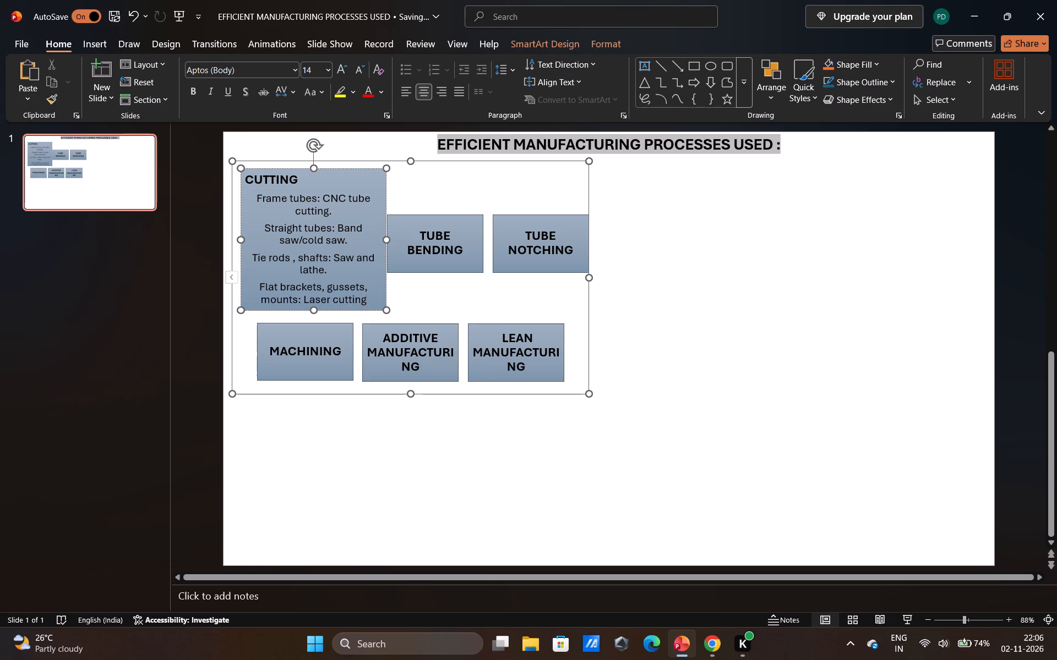
pyautogui.press('.')
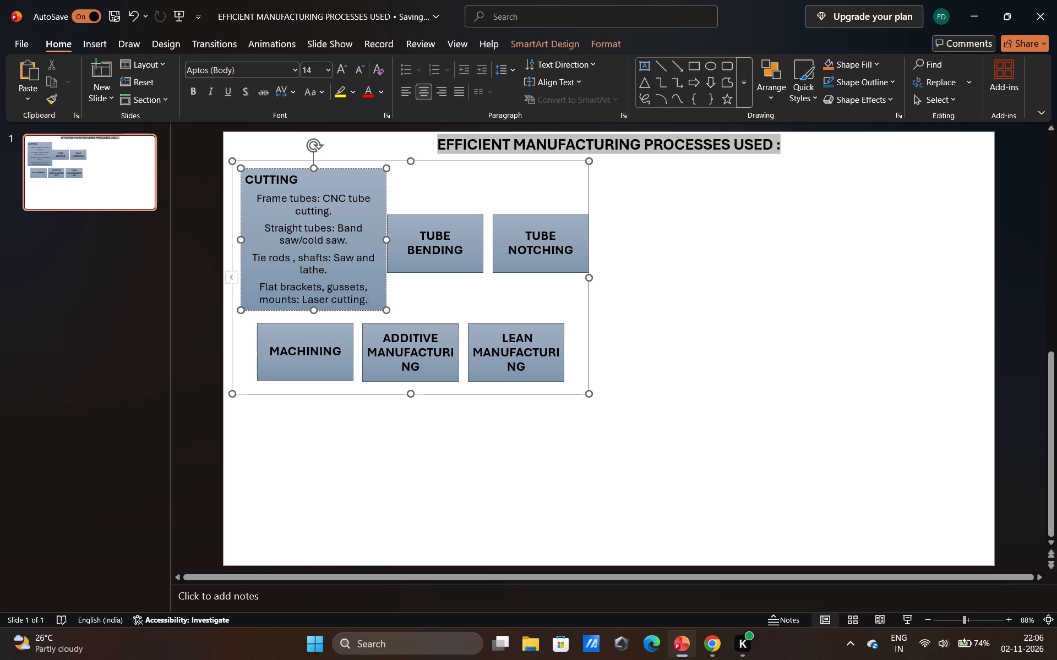
pyautogui.press('Return')
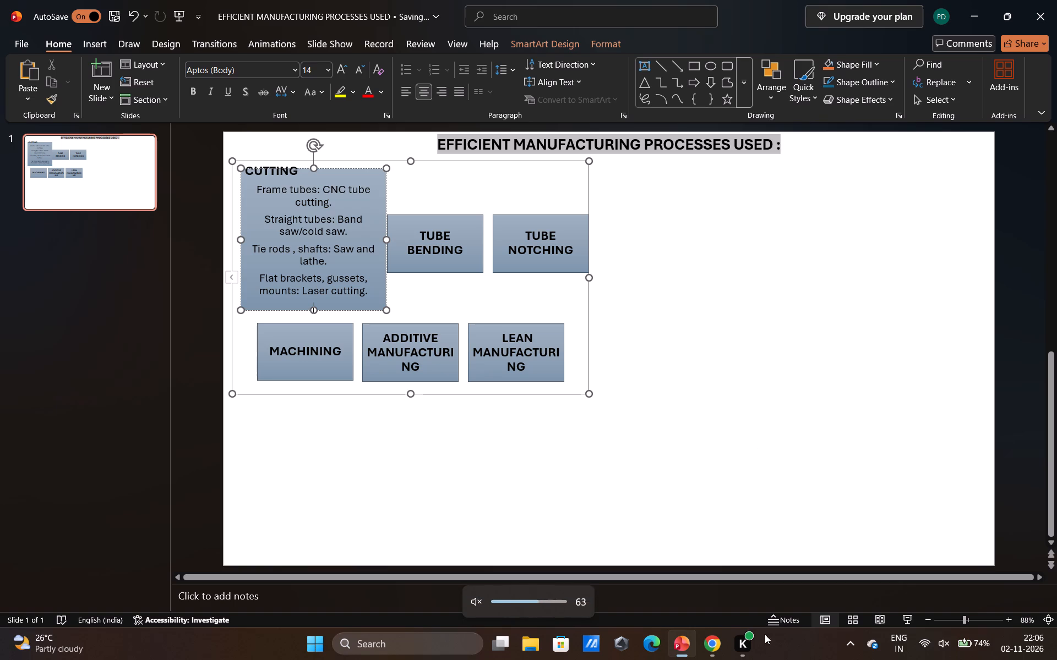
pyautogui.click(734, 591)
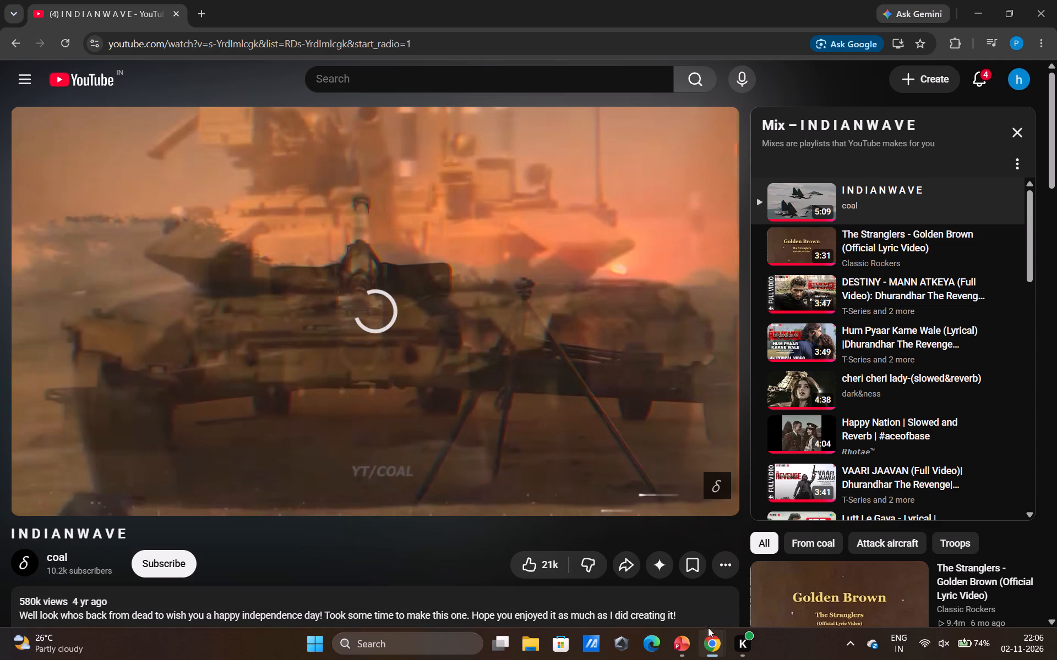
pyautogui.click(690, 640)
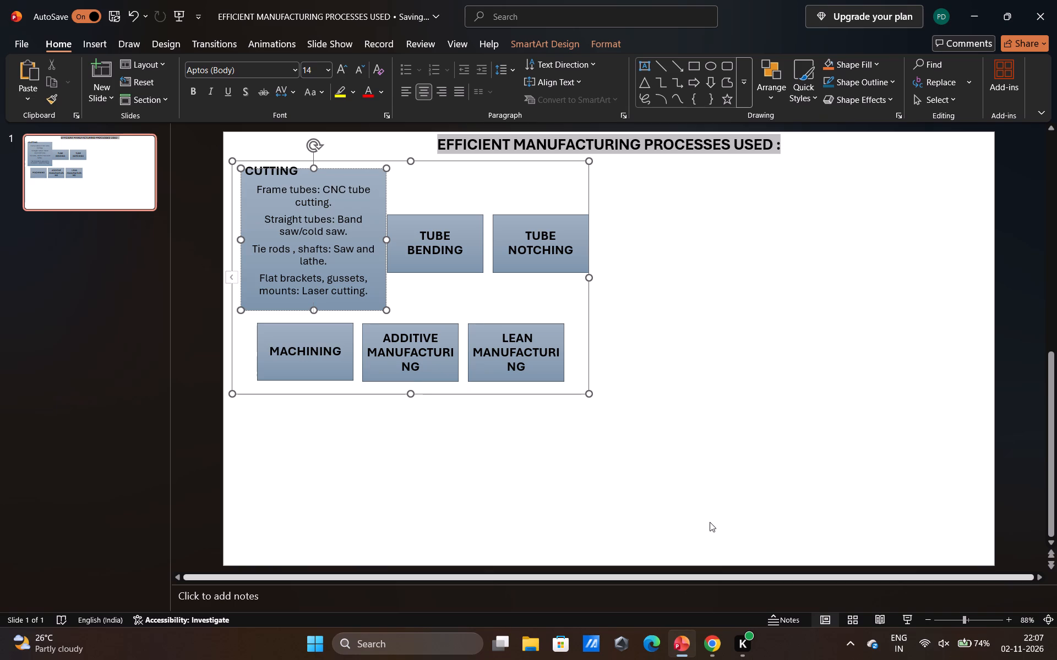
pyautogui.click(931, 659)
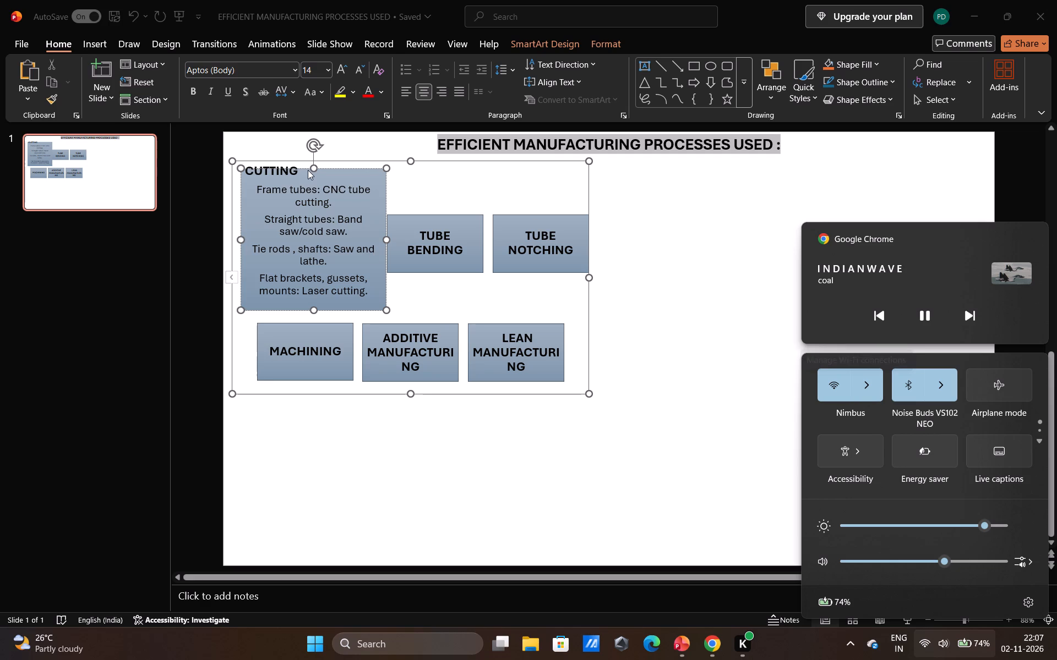
# Stretch the CUTTING box upward so its top edge reaches the top of the diagram frame.
pyautogui.moveTo(314, 166); pyautogui.dragTo(311, 159)
pyautogui.moveTo(314, 171); pyautogui.dragTo(314, 167)
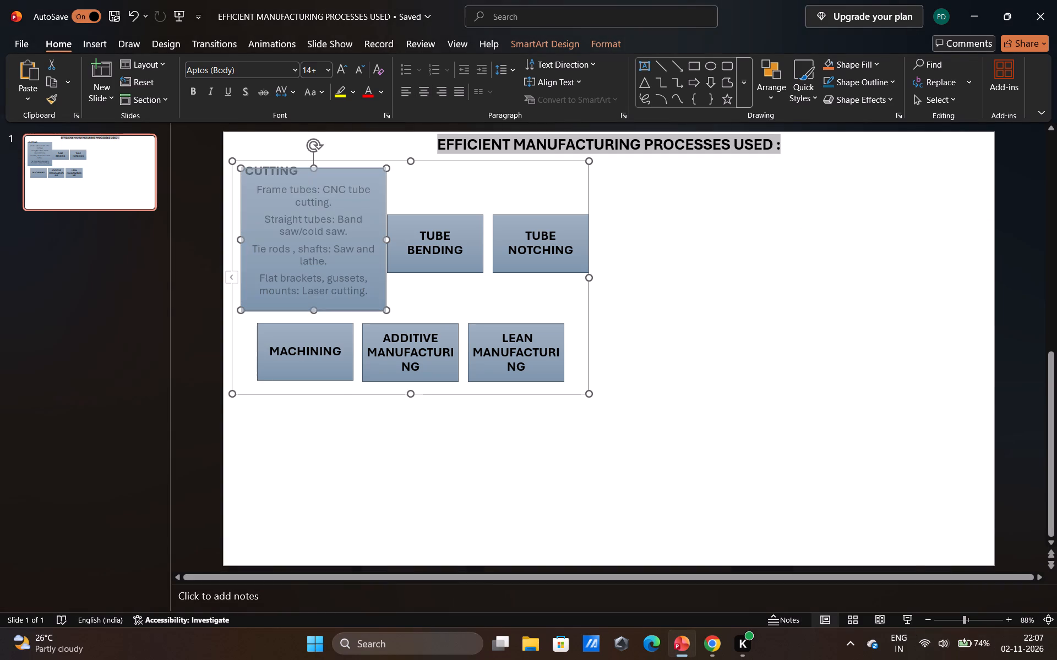
pyautogui.moveTo(314, 167); pyautogui.dragTo(314, 159)
# Start a new empty line after "Laser cutting." at the end of the CUTTING box text.
pyautogui.click(366, 295)
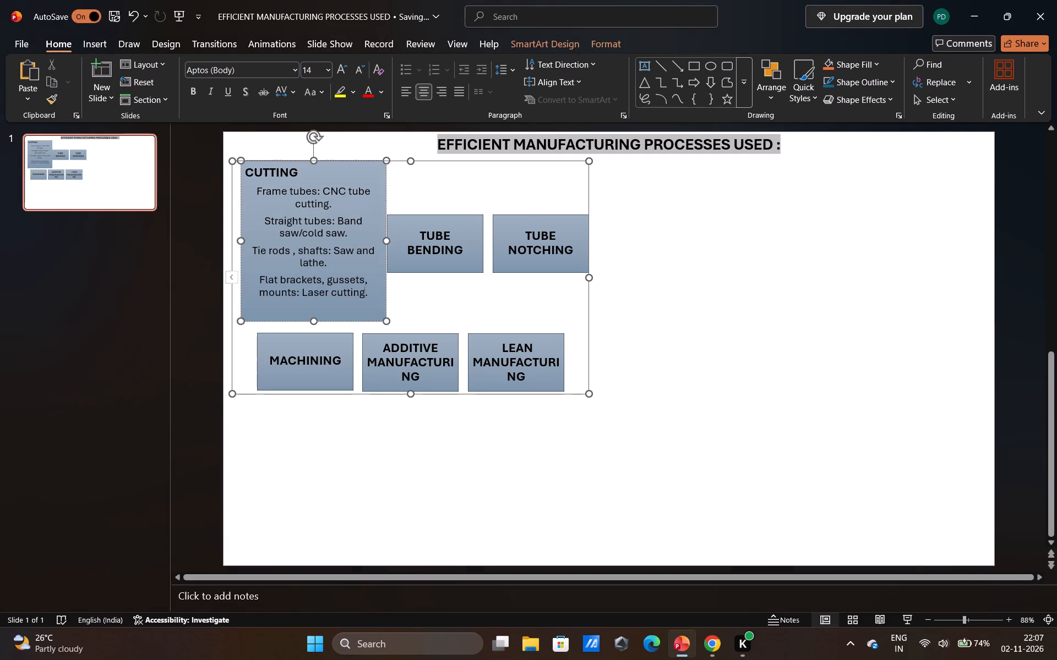
pyautogui.click(368, 295)
pyautogui.press('Return')
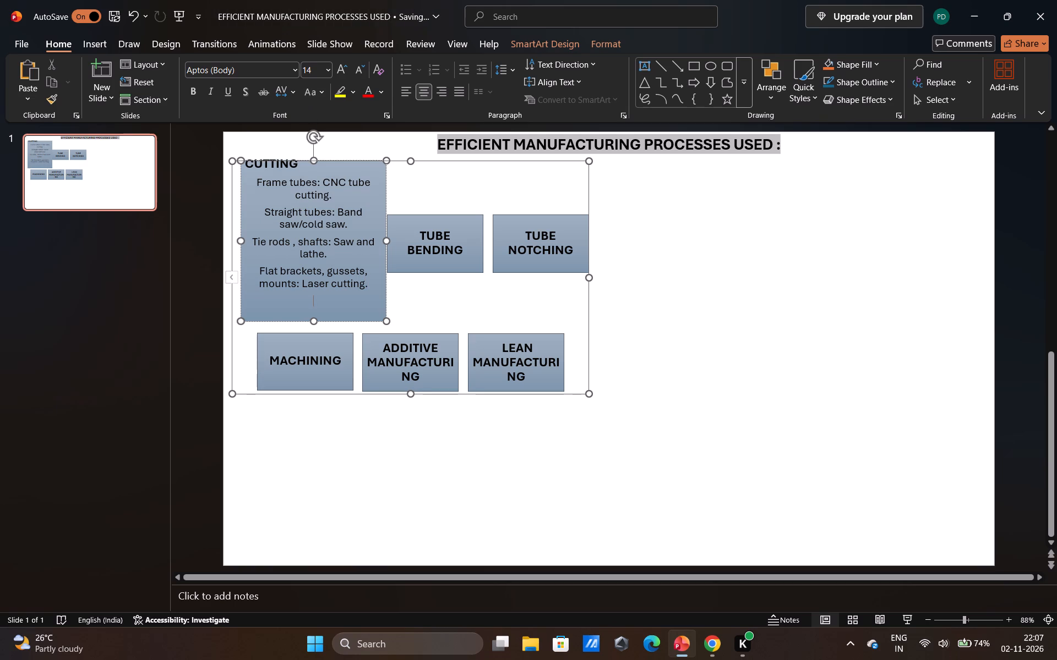
# Stretch the CUTTING box at its top and bottom edges until it spans the full height of the diagram frame.
pyautogui.moveTo(313, 160); pyautogui.dragTo(312, 158)
pyautogui.moveTo(312, 158); pyautogui.dragTo(310, 146)
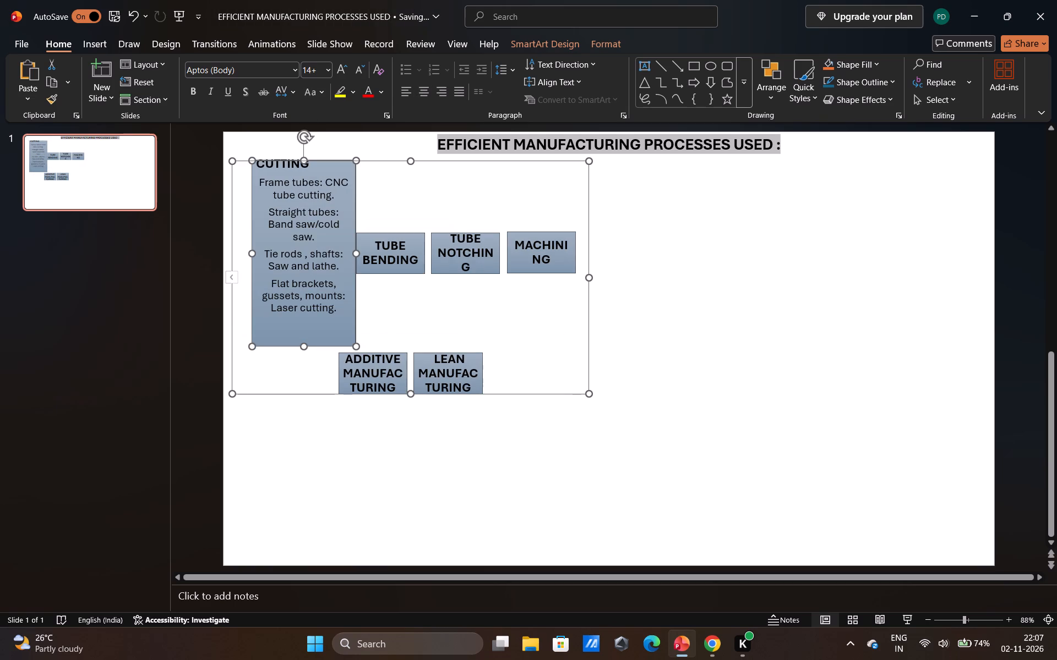
pyautogui.moveTo(304, 164); pyautogui.dragTo(302, 156)
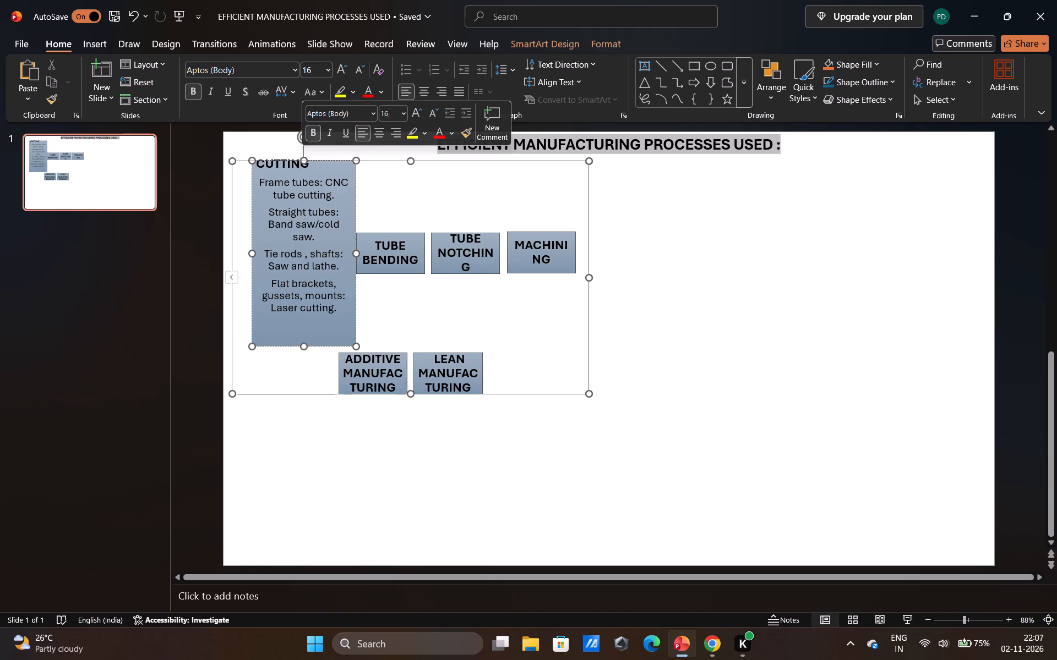
pyautogui.moveTo(302, 164); pyautogui.dragTo(302, 159)
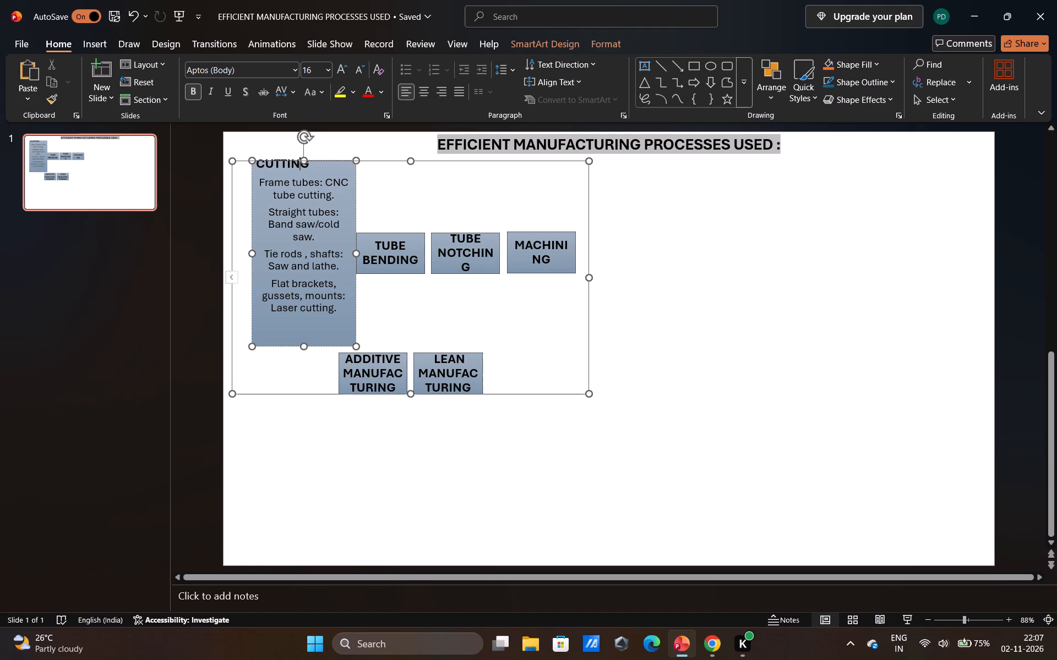
pyautogui.moveTo(302, 159); pyautogui.dragTo(307, 161)
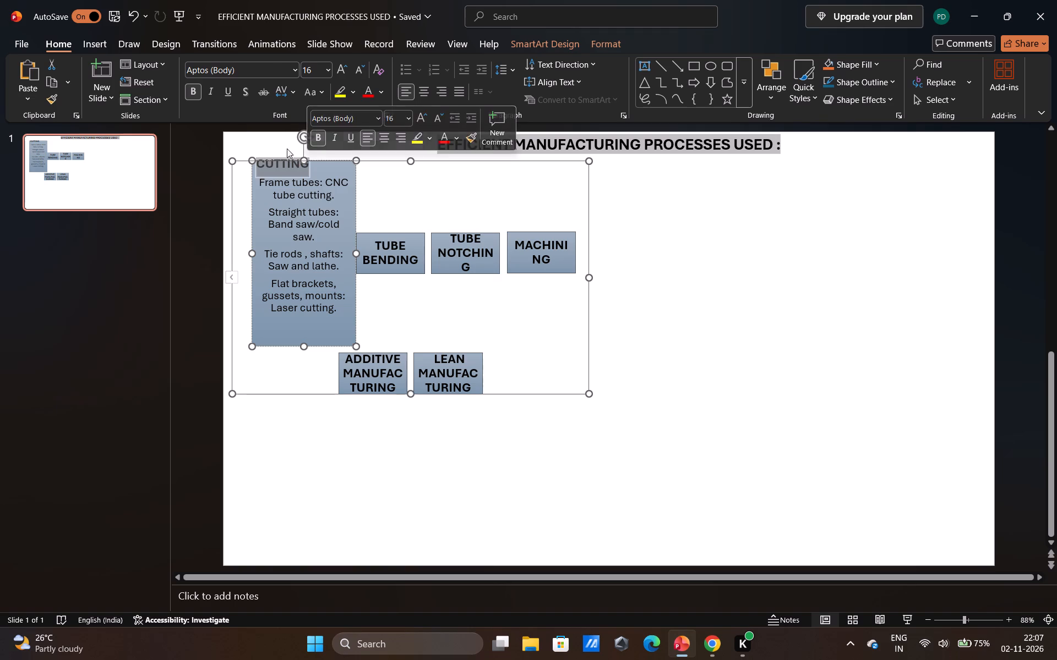
pyautogui.click(283, 146)
pyautogui.click(319, 178)
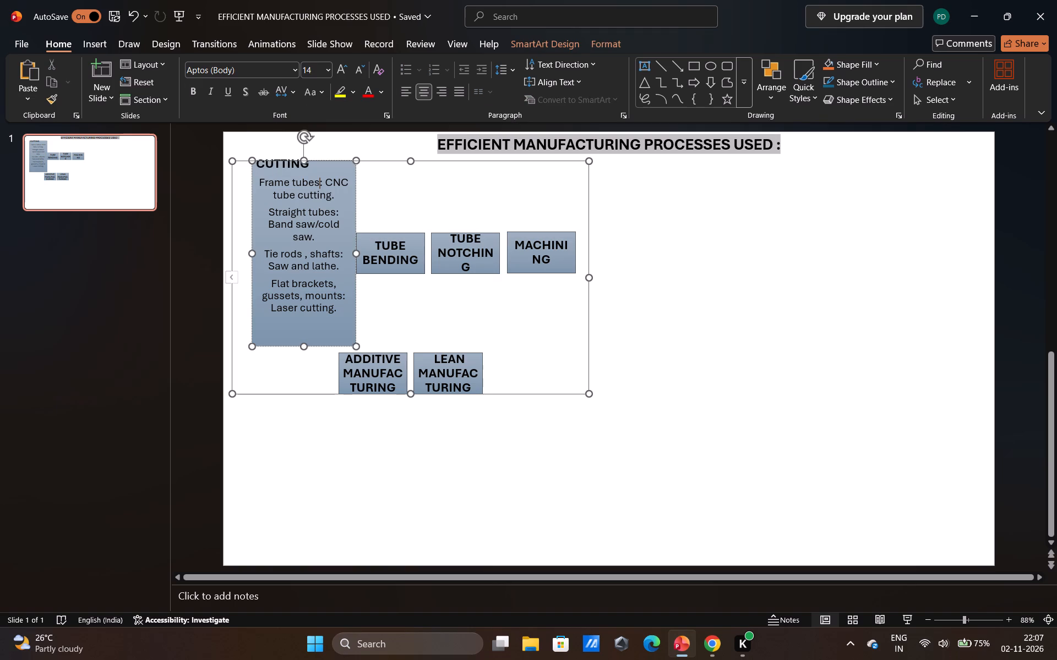
pyautogui.scroll(2, 312, 182)
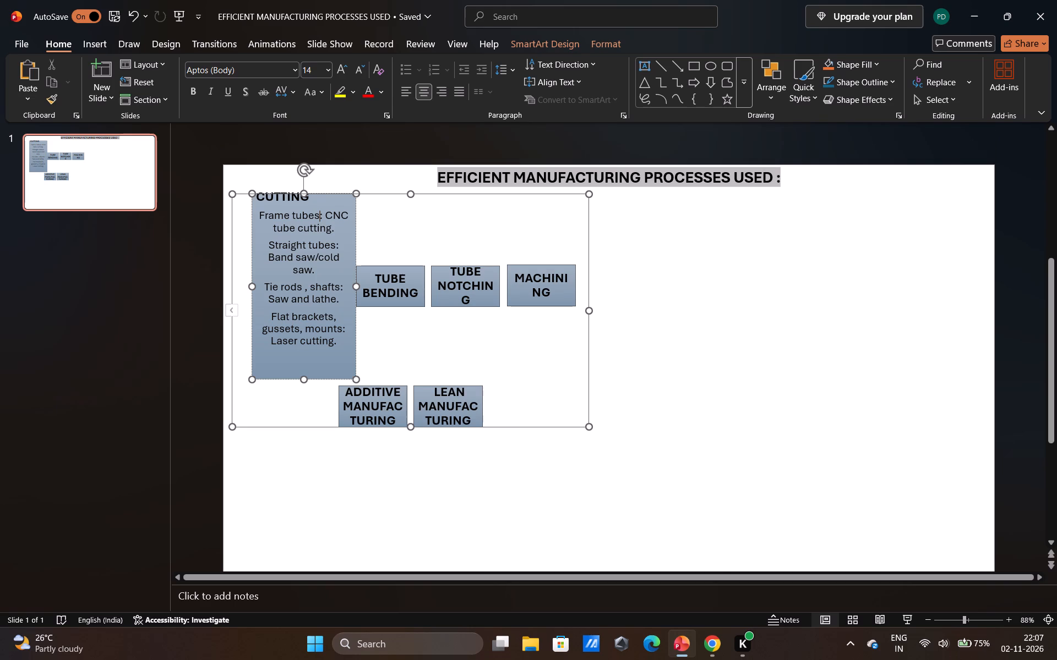
pyautogui.moveTo(306, 381); pyautogui.dragTo(305, 399)
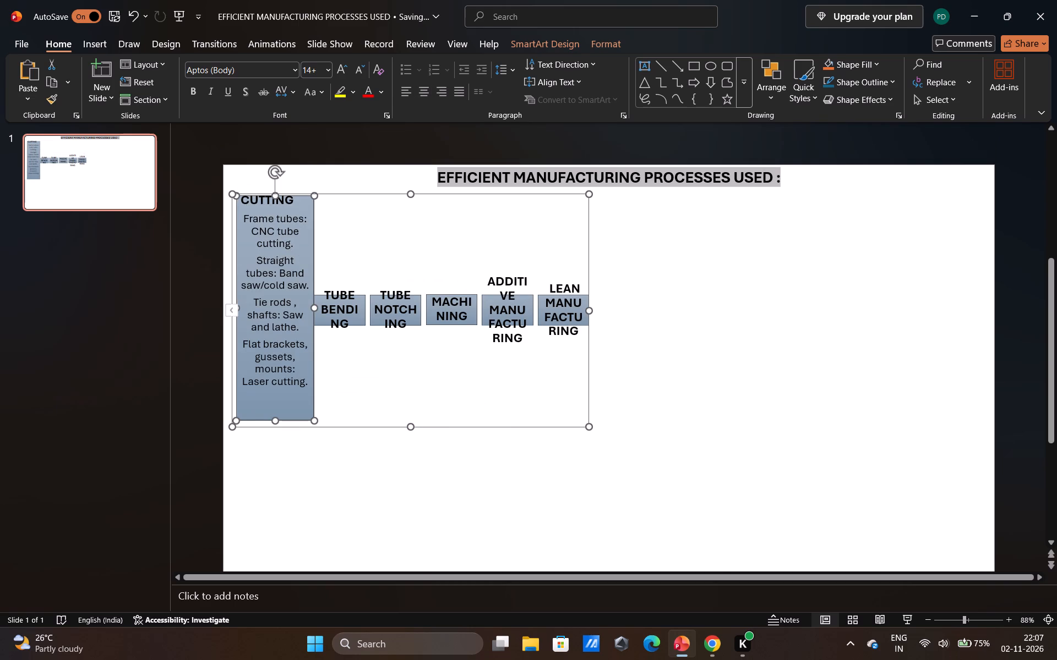
pyautogui.moveTo(276, 197); pyautogui.dragTo(277, 183)
pyautogui.click(308, 387)
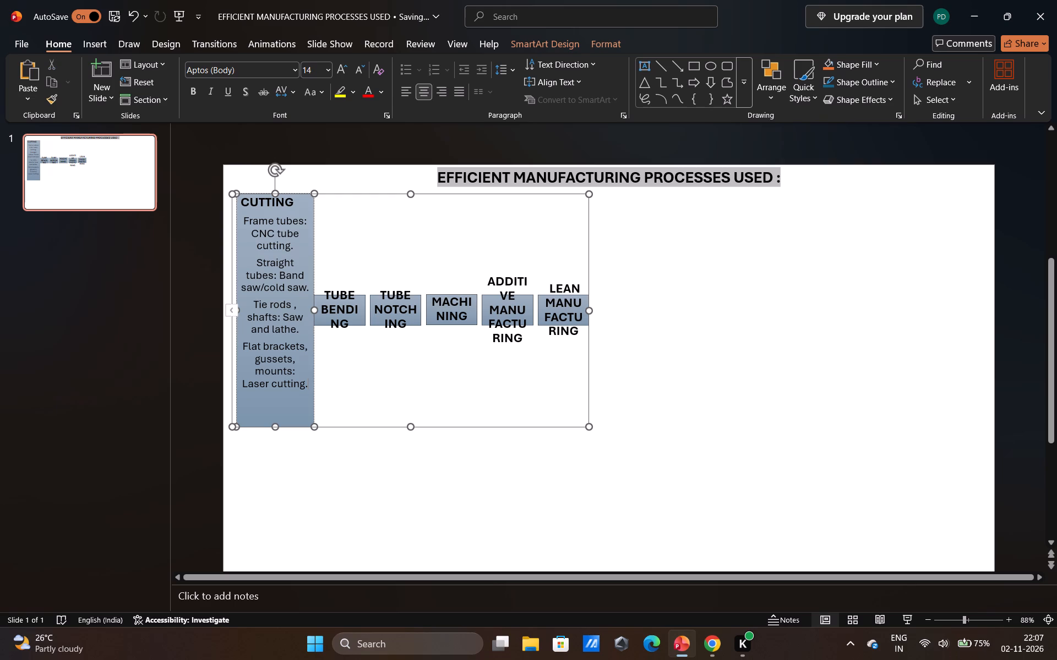
pyautogui.press('Return')
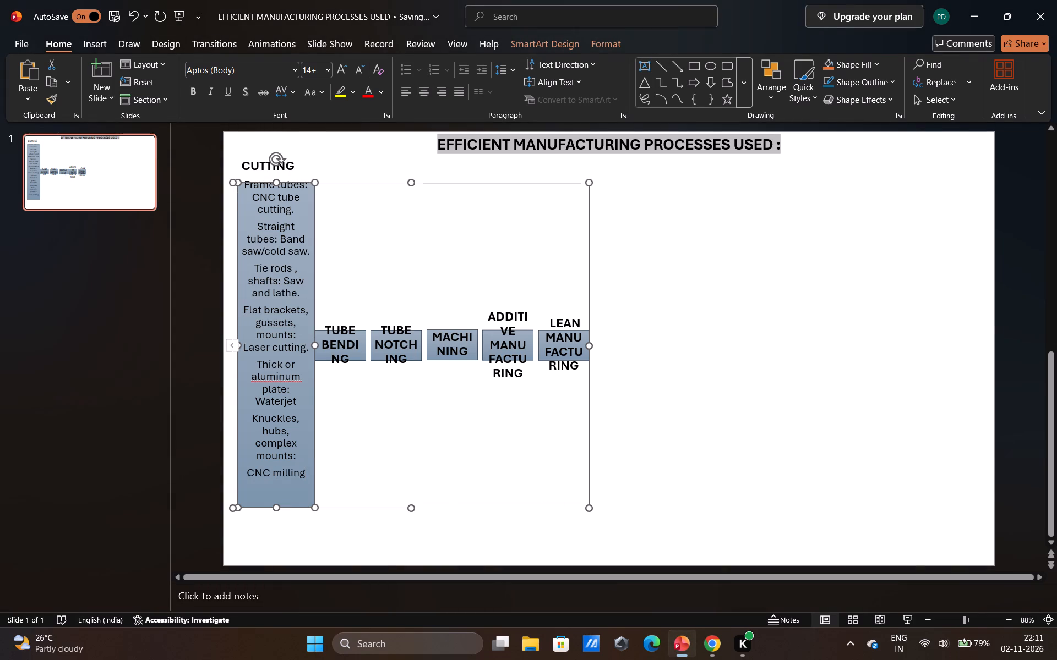
pyautogui.click(249, 475)
pyautogui.press('BackSpace')
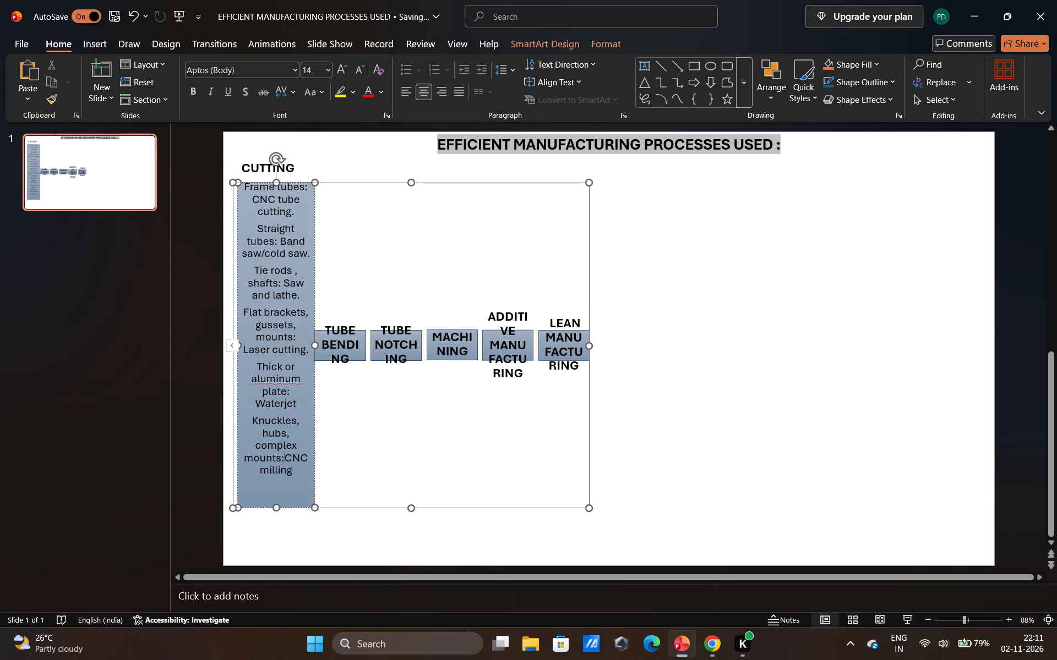
pyautogui.press('space')
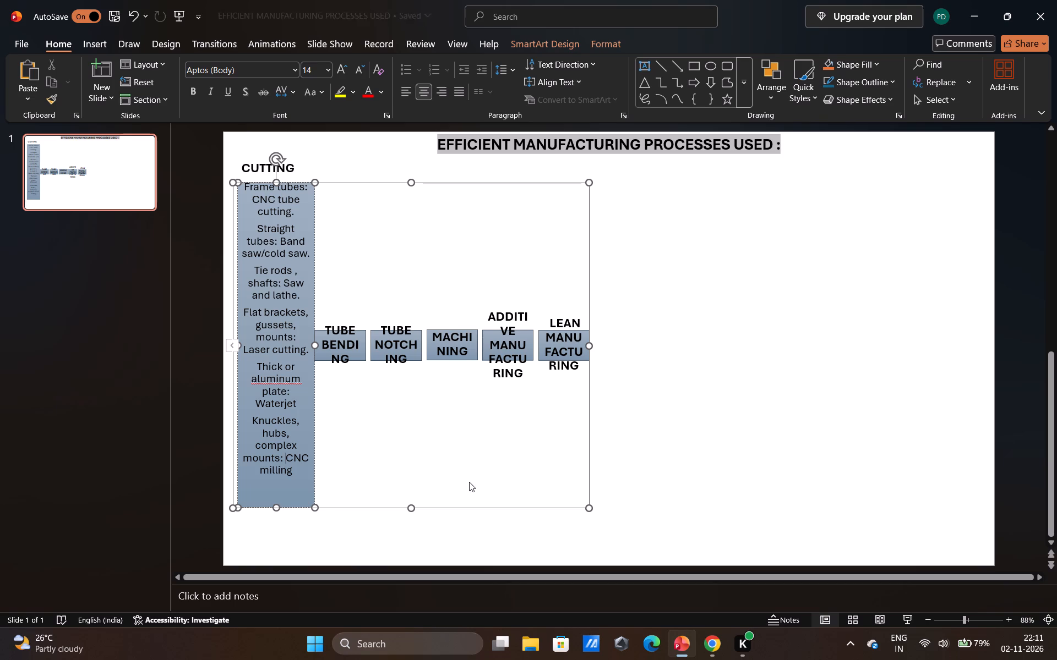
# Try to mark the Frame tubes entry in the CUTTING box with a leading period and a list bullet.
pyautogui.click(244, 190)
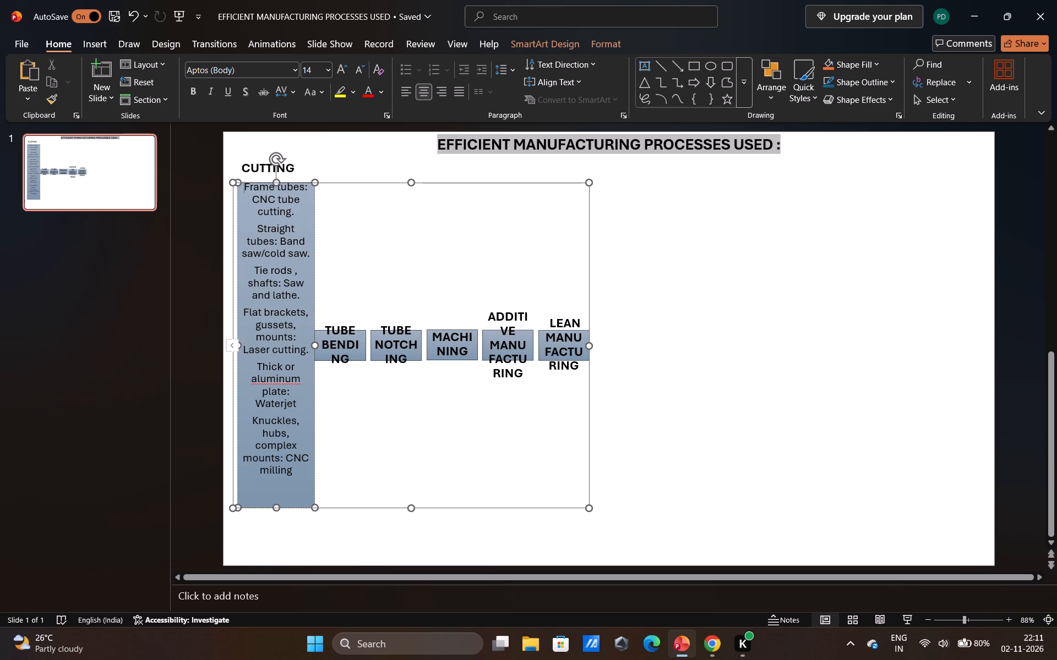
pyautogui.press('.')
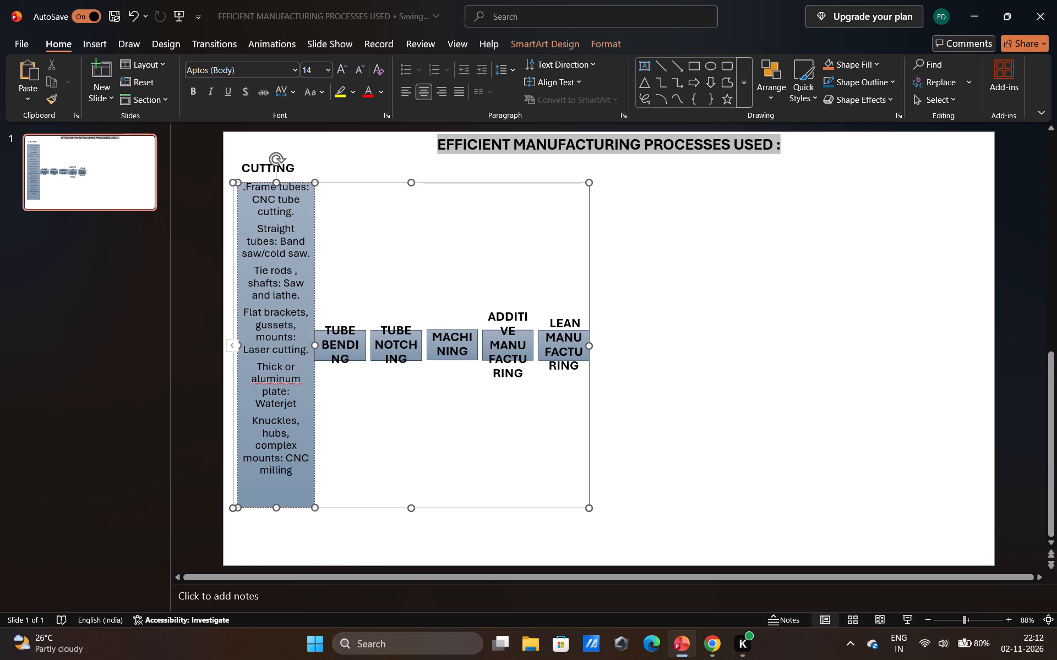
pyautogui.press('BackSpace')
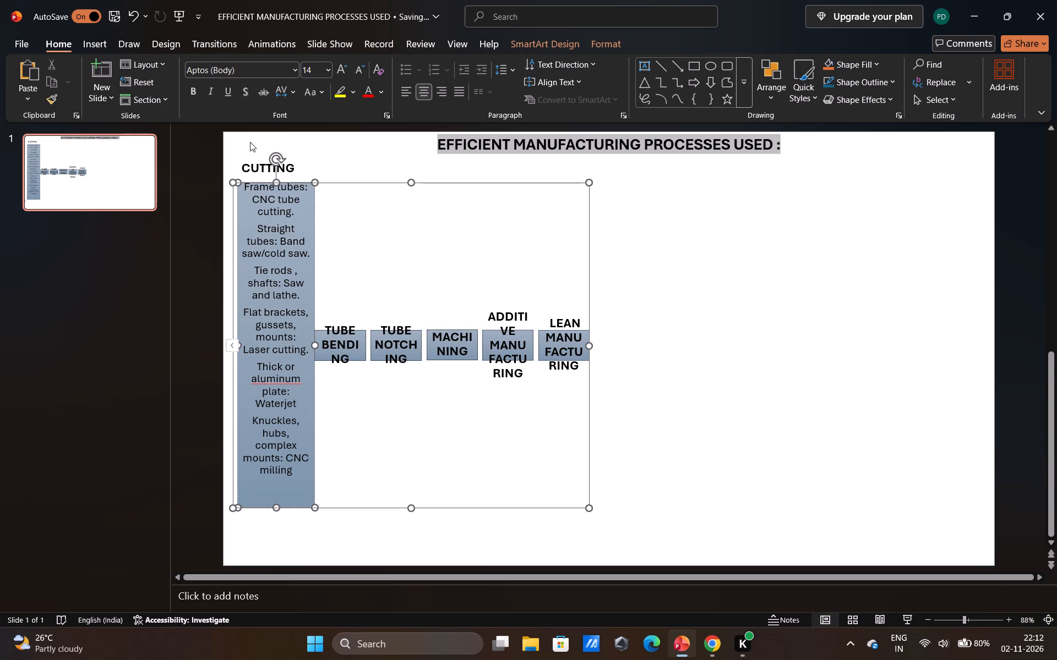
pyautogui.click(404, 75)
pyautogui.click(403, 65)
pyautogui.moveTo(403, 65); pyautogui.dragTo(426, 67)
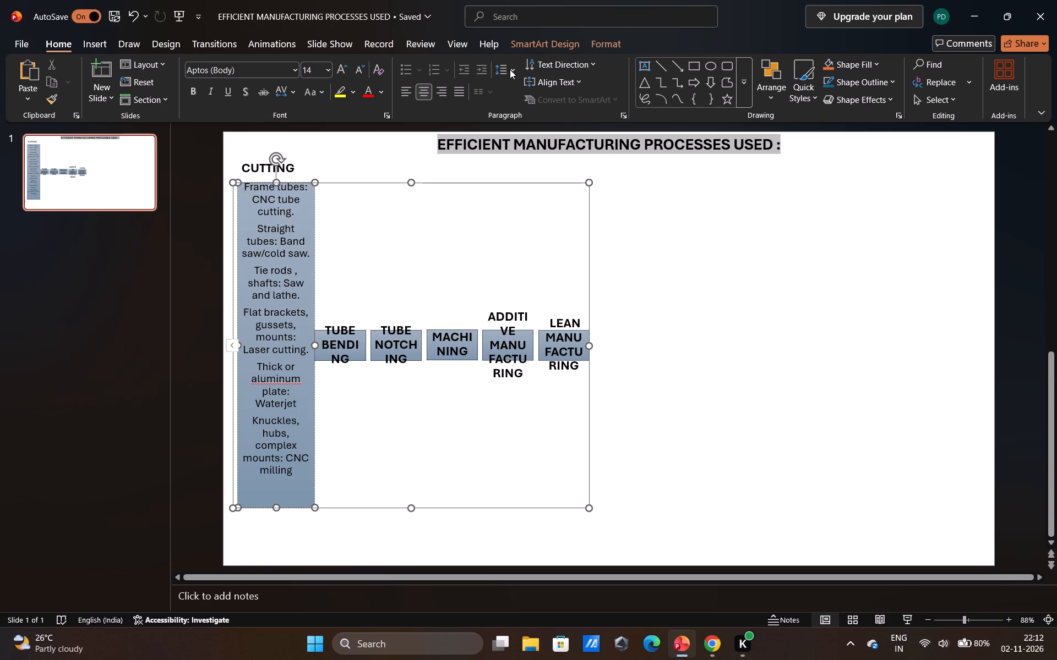
# Set the line spacing of the Frame tubes entry in the CUTTING box to 1.0.
pyautogui.click(509, 68)
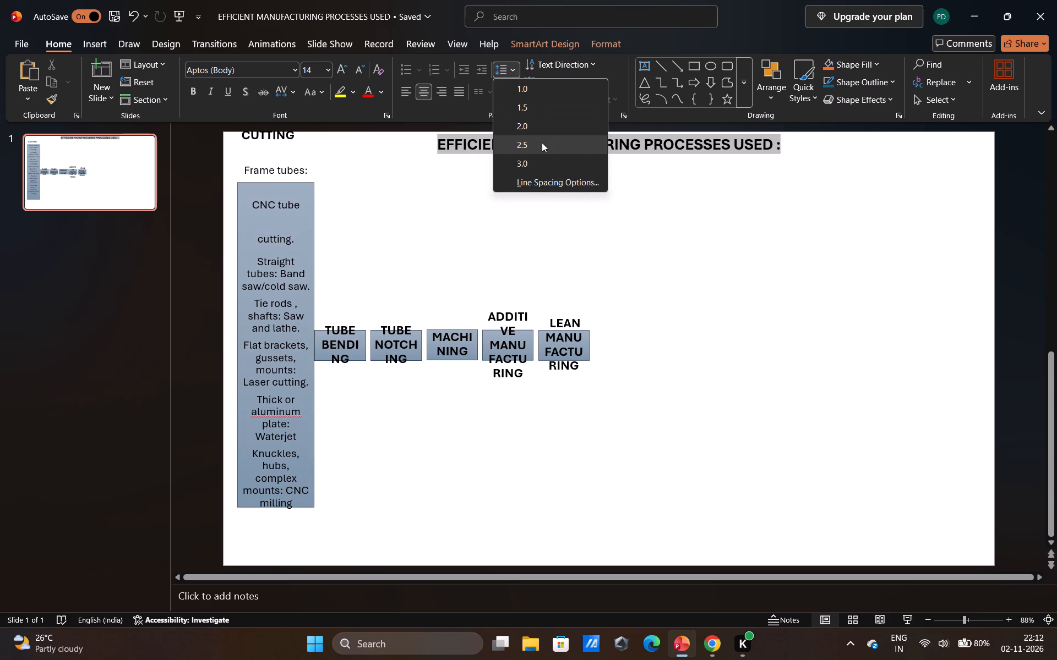
pyautogui.click(542, 86)
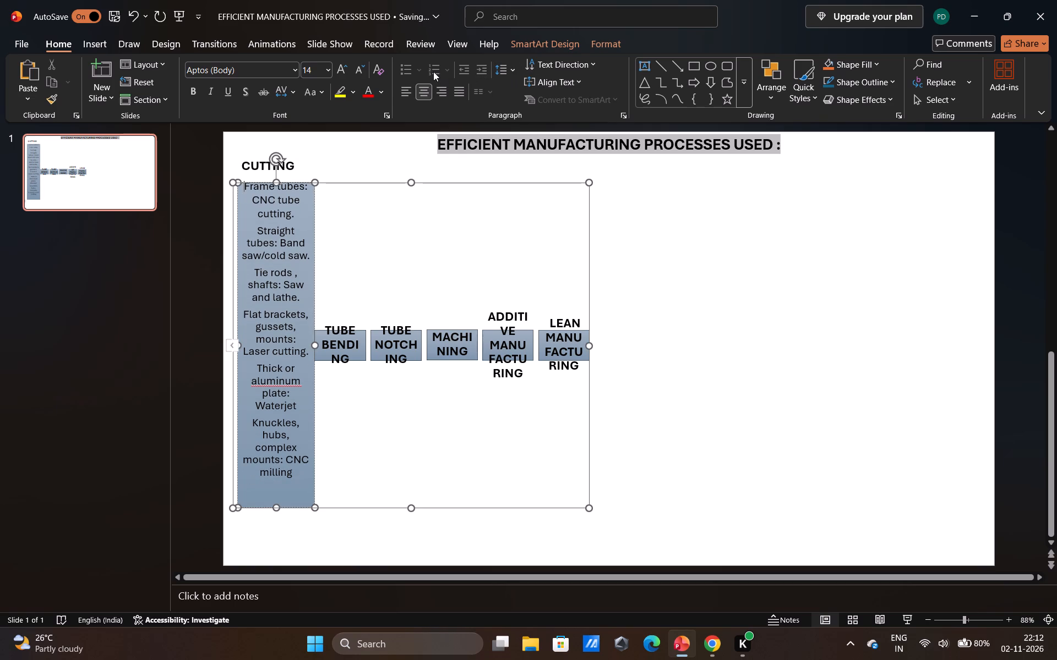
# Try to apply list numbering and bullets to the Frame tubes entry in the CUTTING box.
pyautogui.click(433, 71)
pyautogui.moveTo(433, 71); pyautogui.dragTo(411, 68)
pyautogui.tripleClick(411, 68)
# Extend the SmartArt frame upward to the bottom of the slide title.
pyautogui.moveTo(276, 181); pyautogui.dragTo(287, 147)
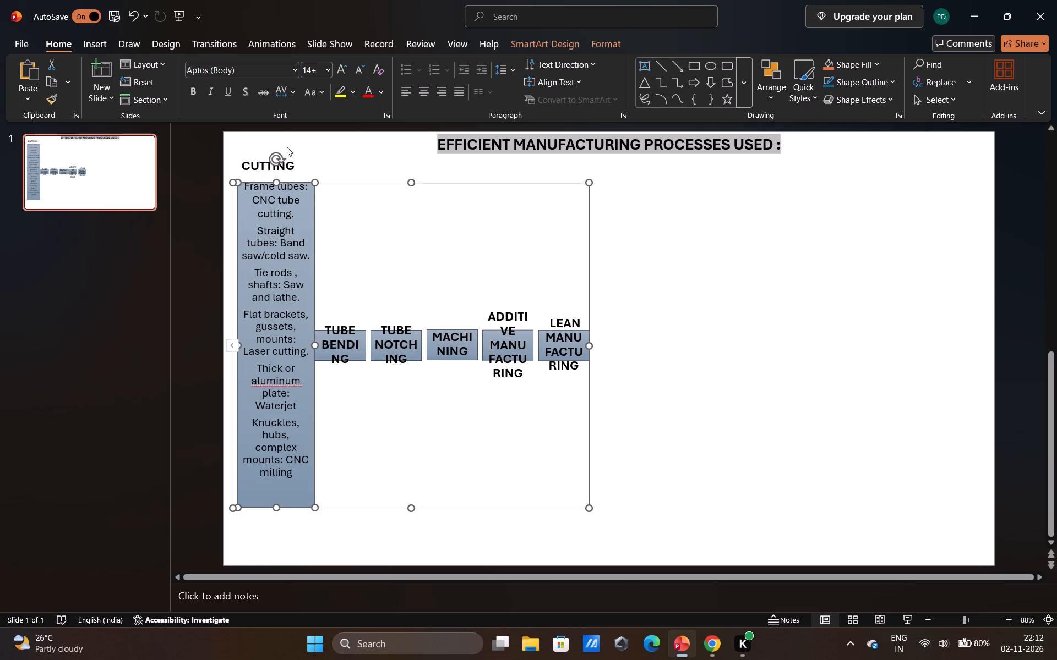
pyautogui.moveTo(412, 180); pyautogui.dragTo(411, 152)
# Widen the CUTTING box and reduce its height until each entry fits on one line.
pyautogui.click(313, 277)
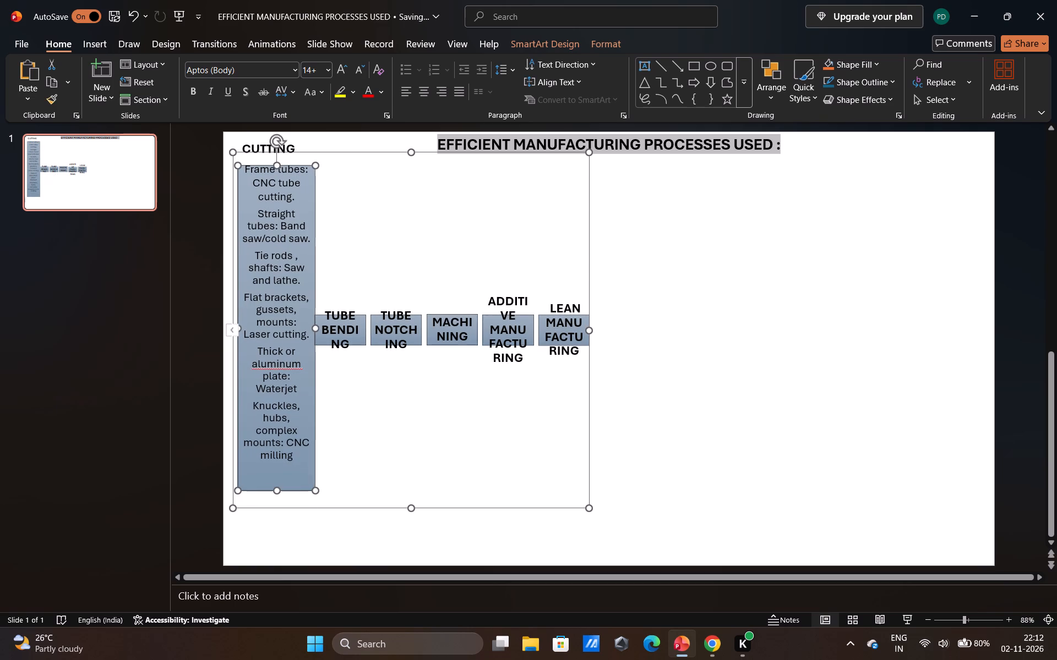
pyautogui.moveTo(317, 327); pyautogui.dragTo(341, 328)
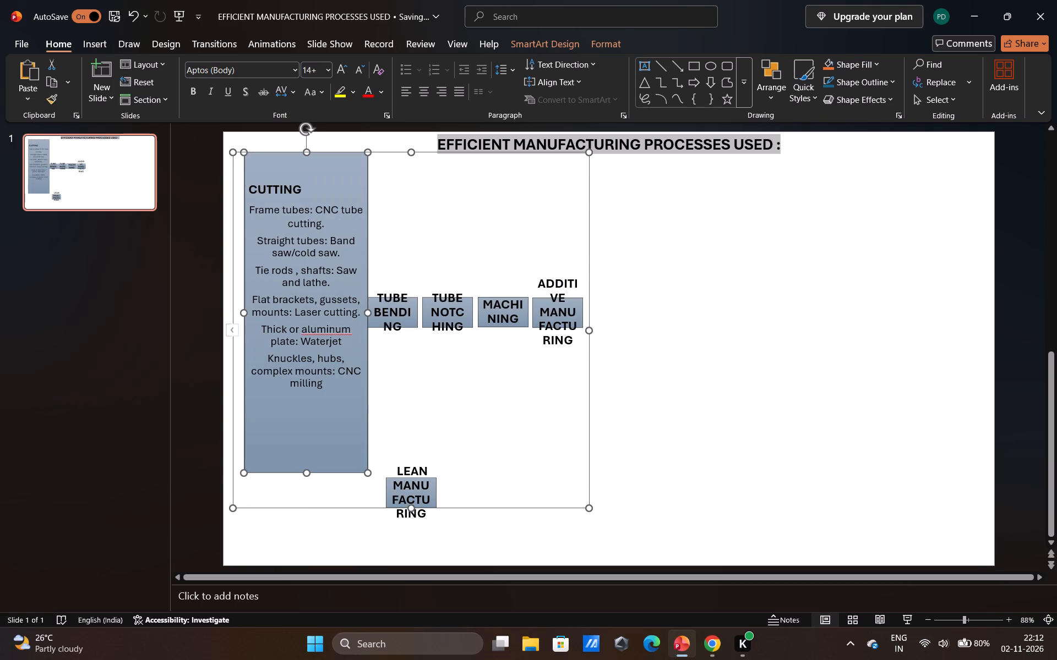
pyautogui.moveTo(307, 149); pyautogui.dragTo(308, 173)
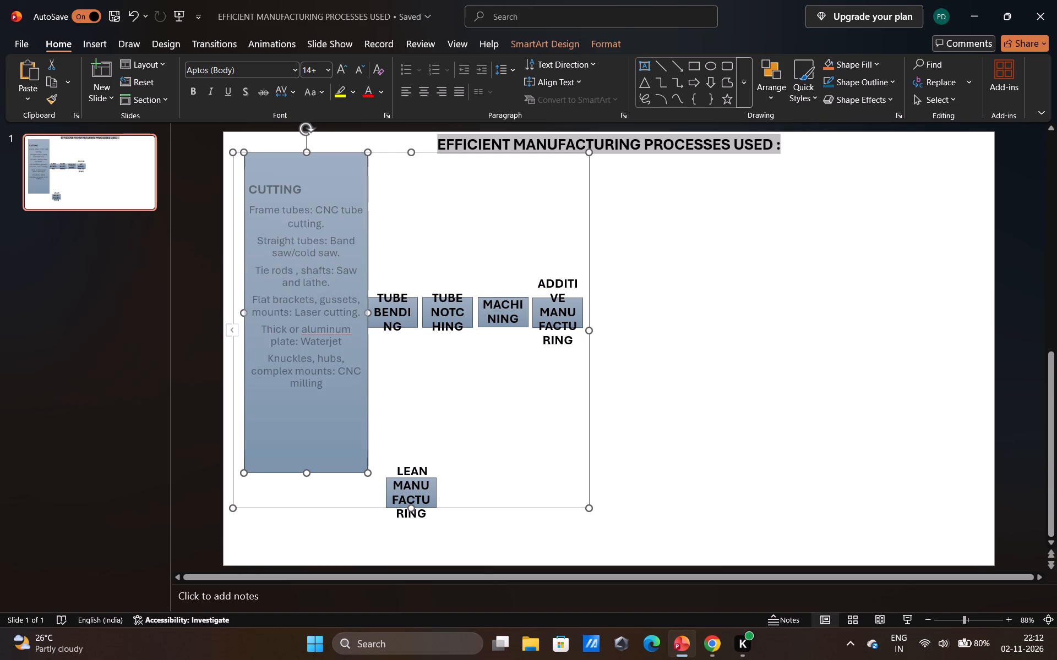
pyautogui.moveTo(308, 173); pyautogui.dragTo(308, 180)
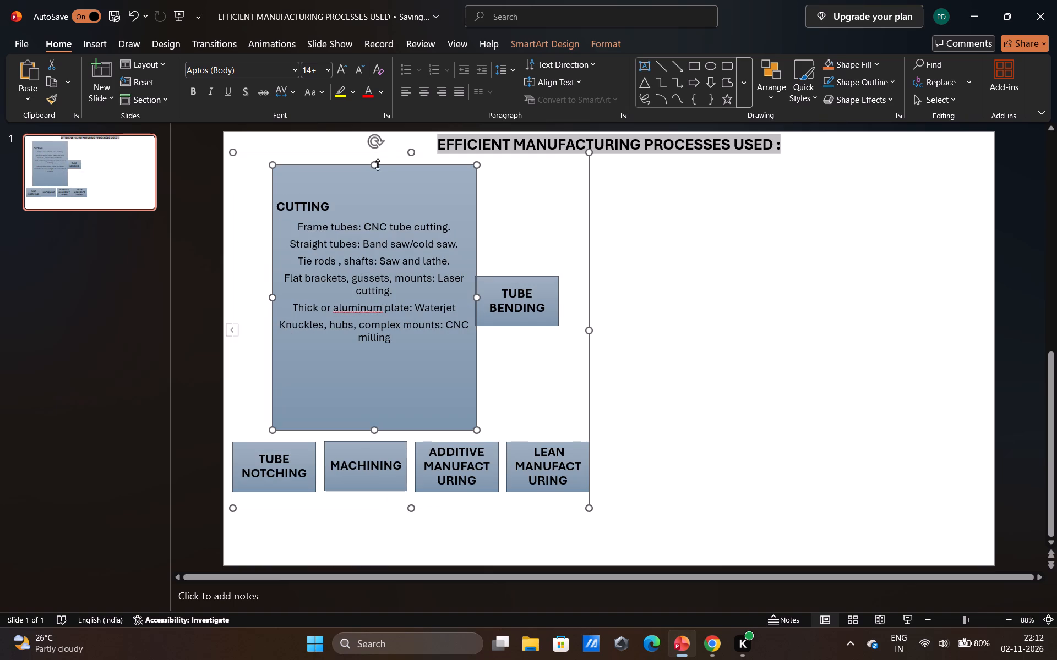
pyautogui.moveTo(378, 164); pyautogui.dragTo(378, 194)
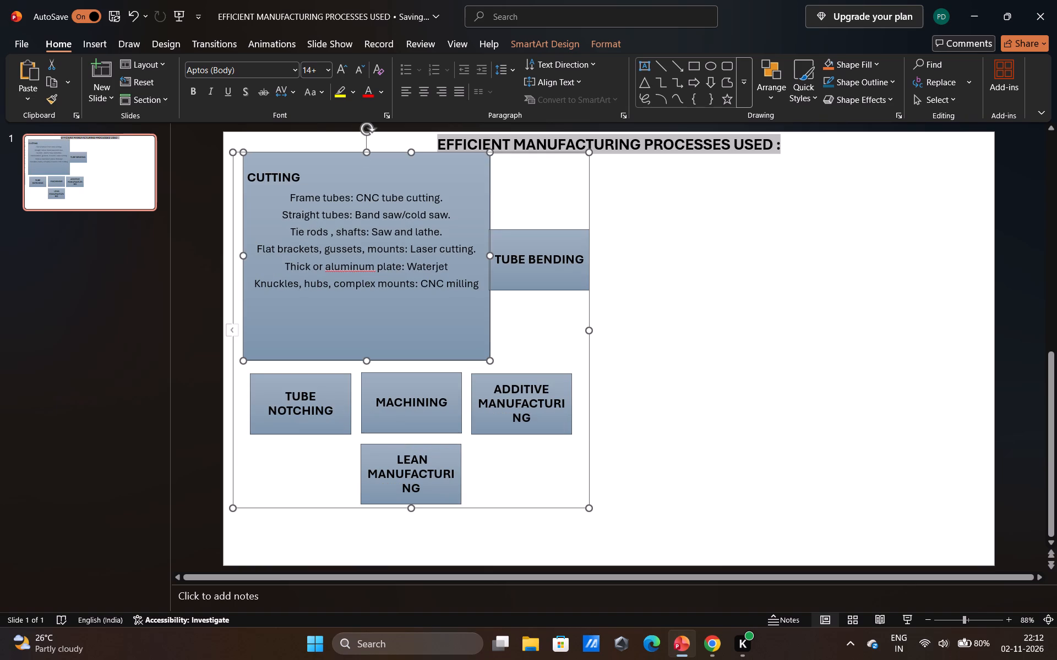
# Narrow the CUTTING box to about half its width so TUBE BENDING and TUBE NOTCHING both sit beside it.
pyautogui.click(367, 153)
pyautogui.click(402, 195)
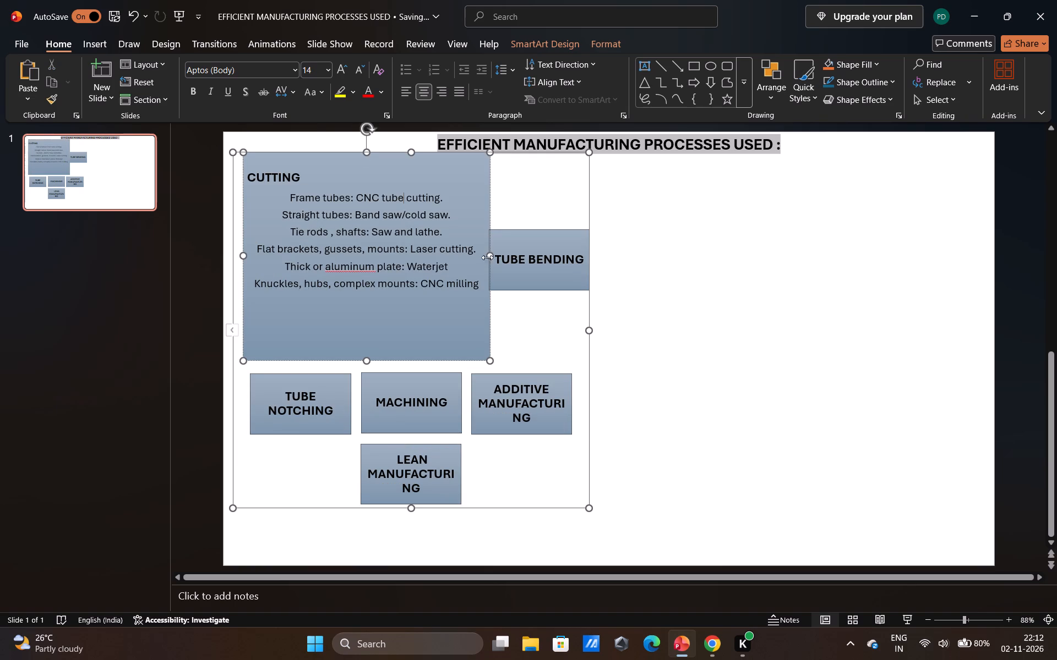
pyautogui.moveTo(488, 255); pyautogui.dragTo(428, 267)
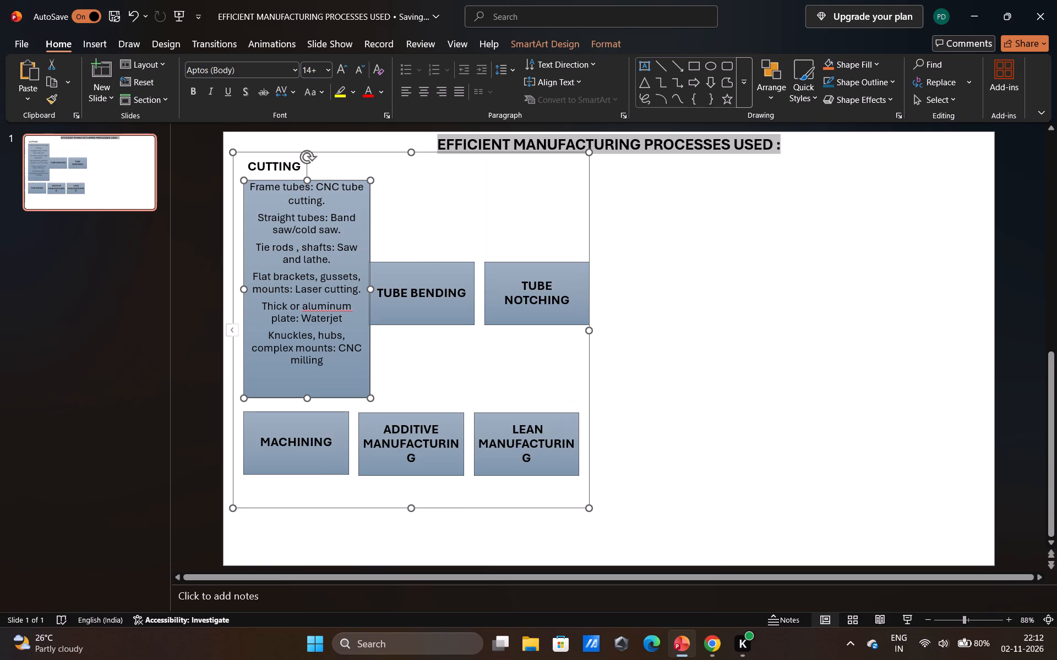
# Insert an "=" marker in front of each of the six part entries in the CUTTING box.
pyautogui.click(250, 190)
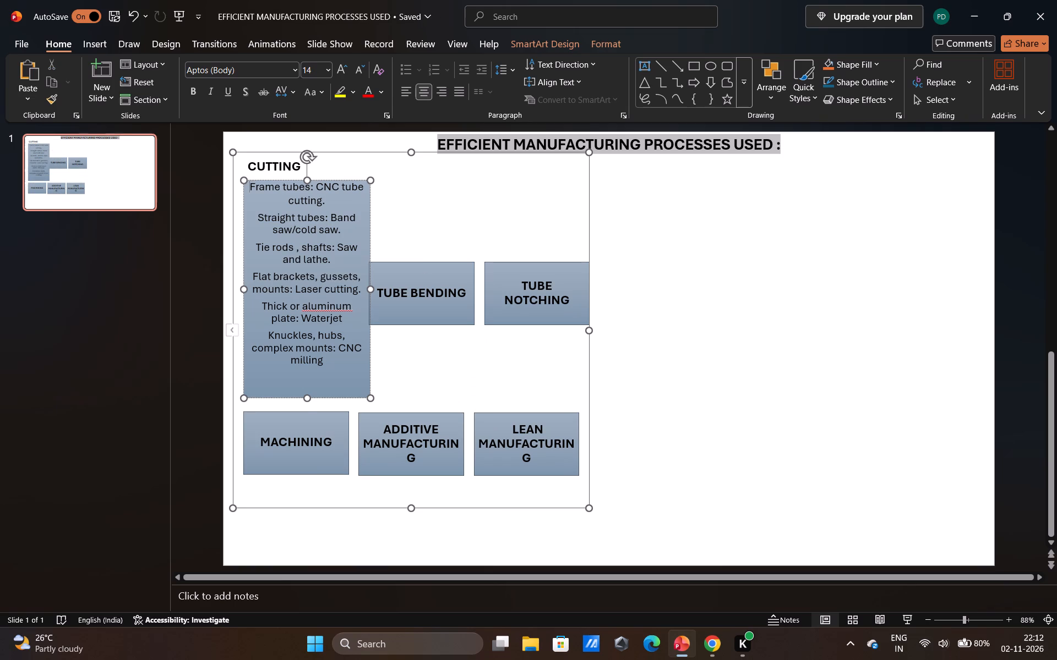
pyautogui.press('=')
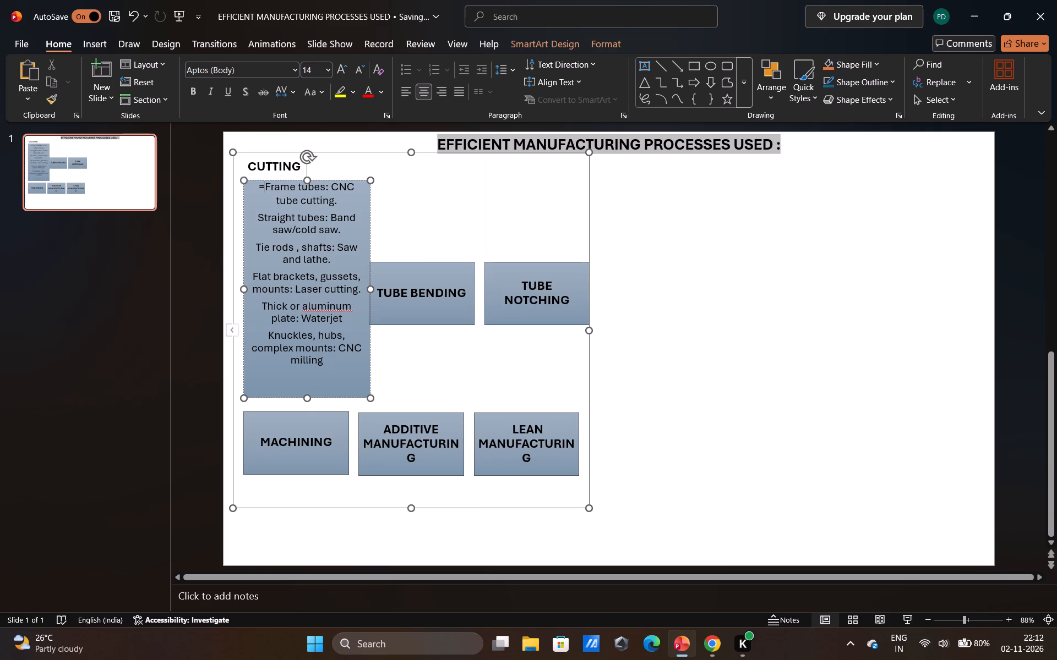
pyautogui.click(257, 220)
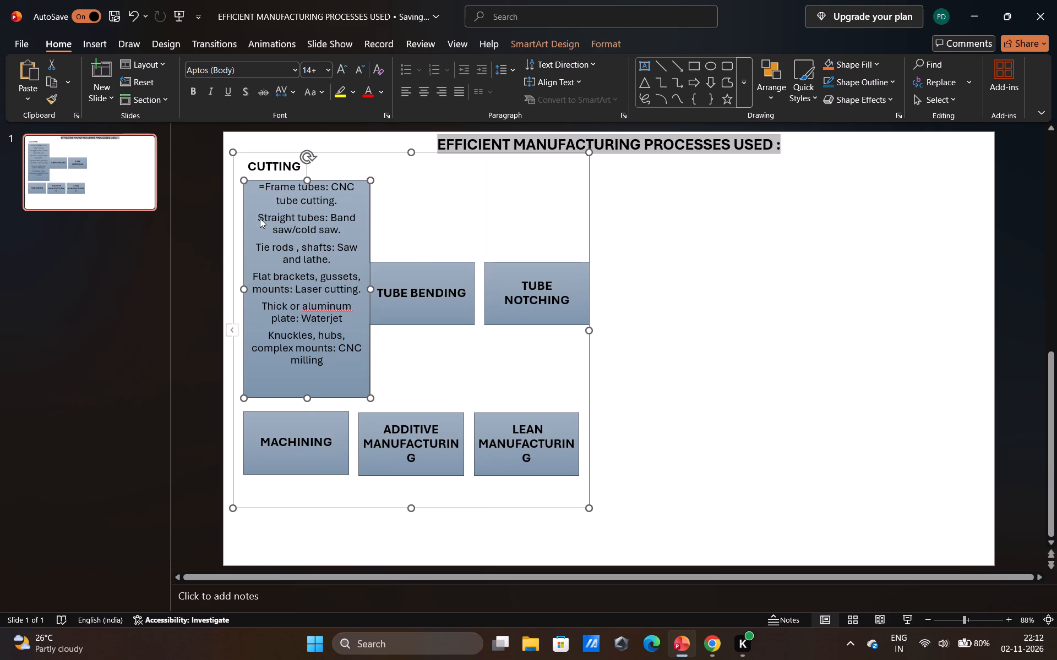
pyautogui.click(260, 218)
pyautogui.press('=')
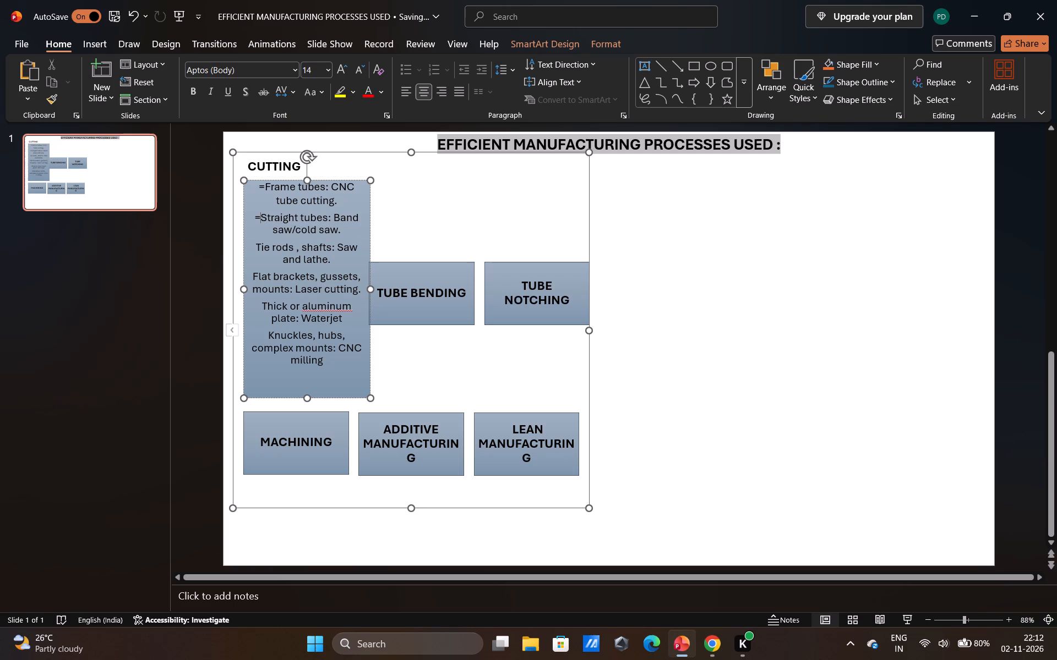
pyautogui.click(256, 248)
pyautogui.press('=')
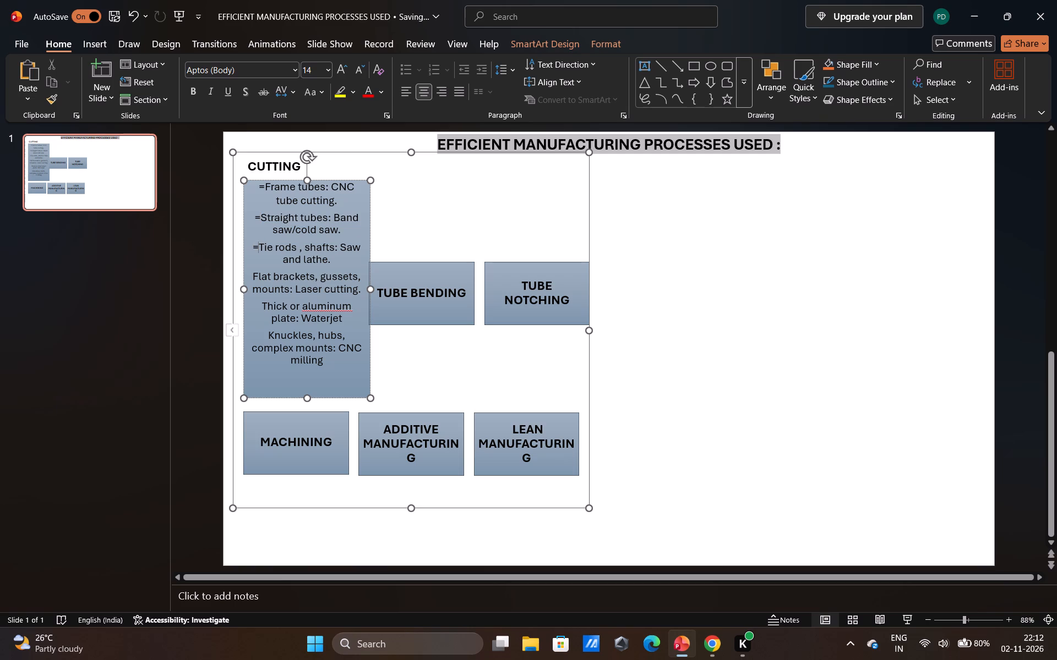
pyautogui.click(255, 275)
pyautogui.press('=')
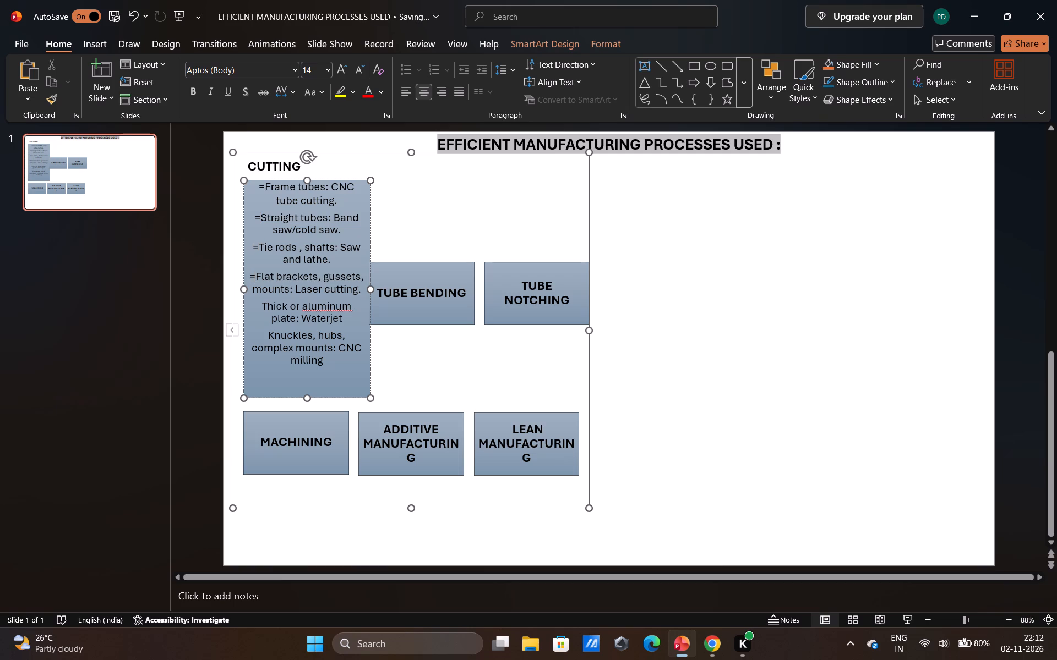
pyautogui.click(261, 305)
pyautogui.press('=')
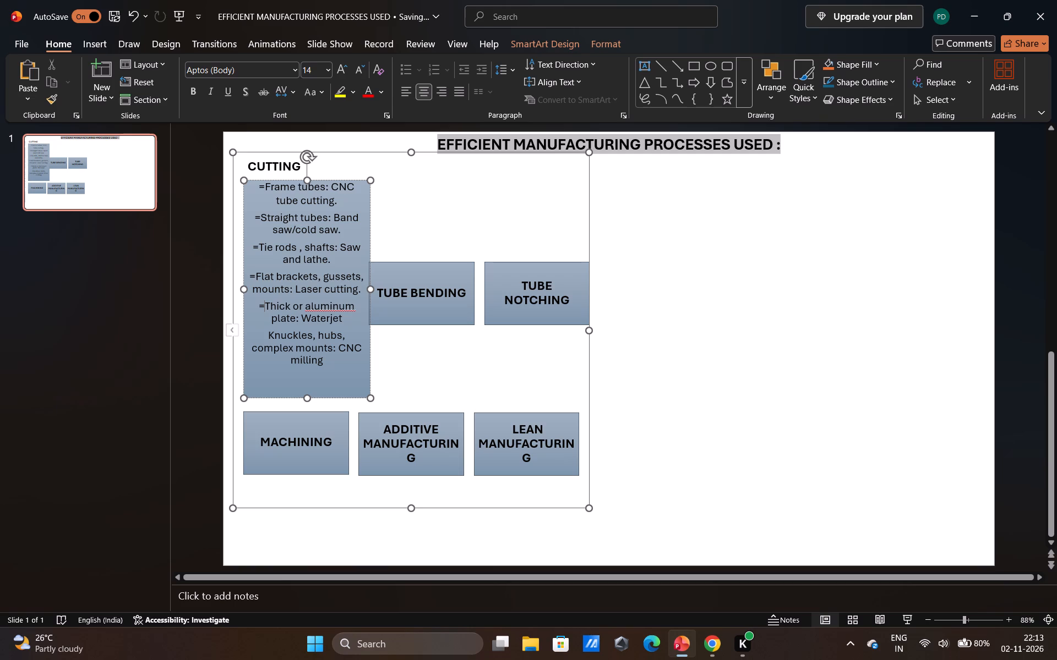
pyautogui.click(270, 334)
pyautogui.press('=')
# Narrow the TUBE BENDING box and move it up, clear of the CUTTING box.
pyautogui.click(375, 290)
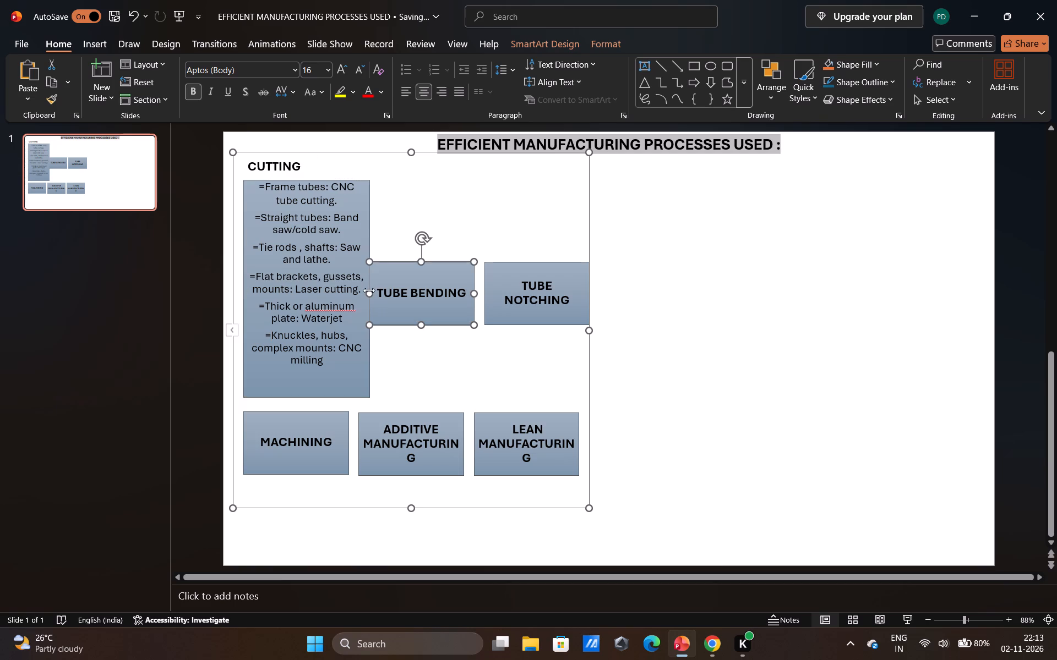
pyautogui.moveTo(372, 295); pyautogui.dragTo(381, 295)
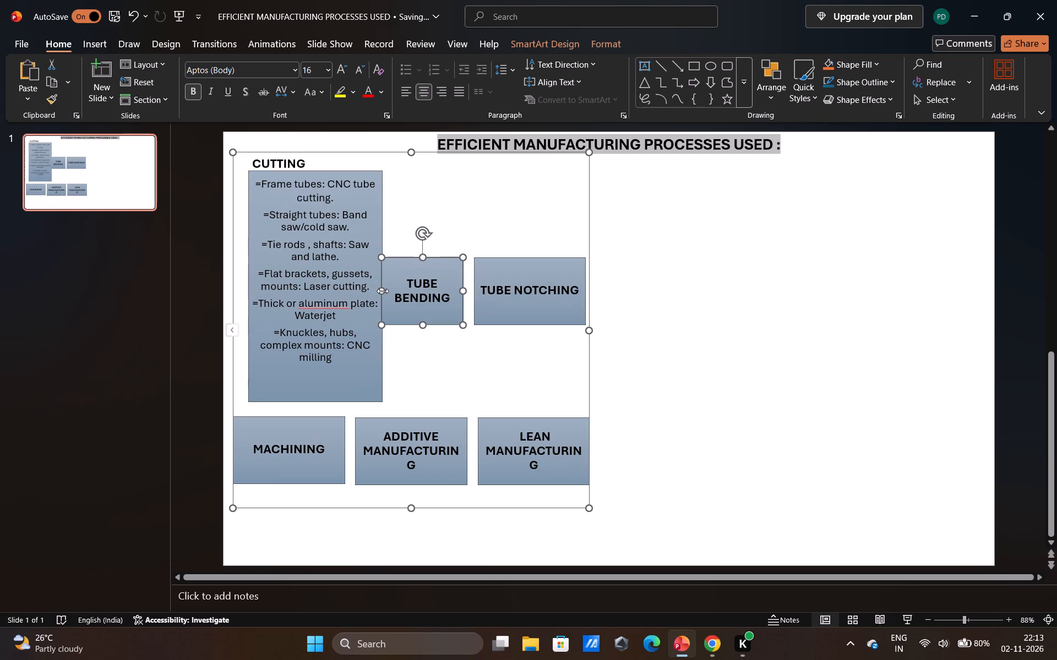
pyautogui.moveTo(383, 291); pyautogui.dragTo(405, 292)
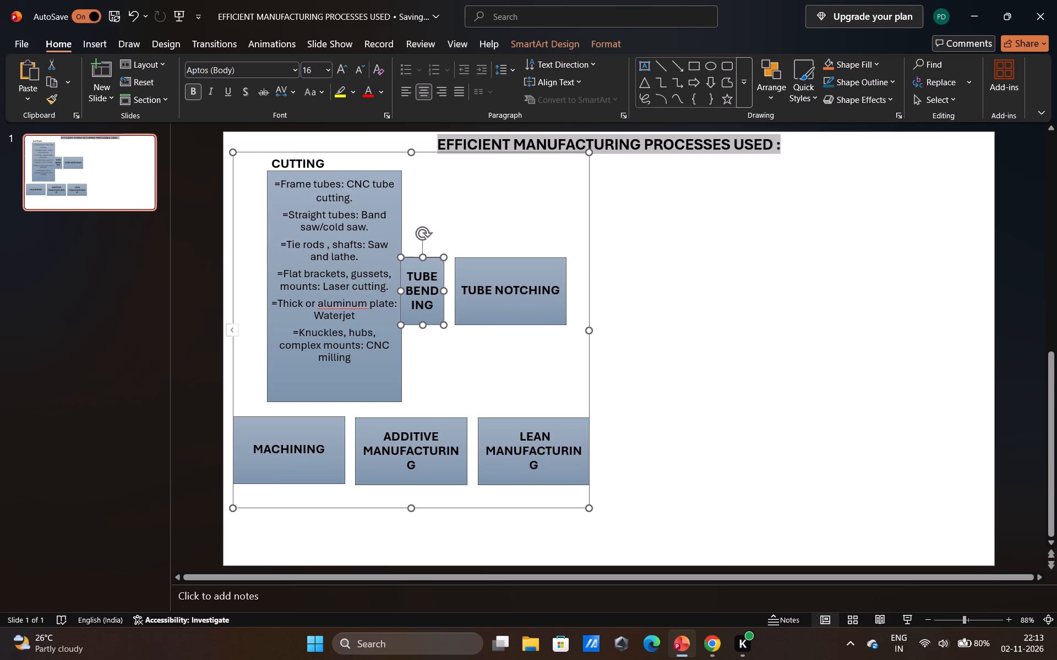
pyautogui.moveTo(396, 268); pyautogui.dragTo(380, 267)
pyautogui.click(445, 193)
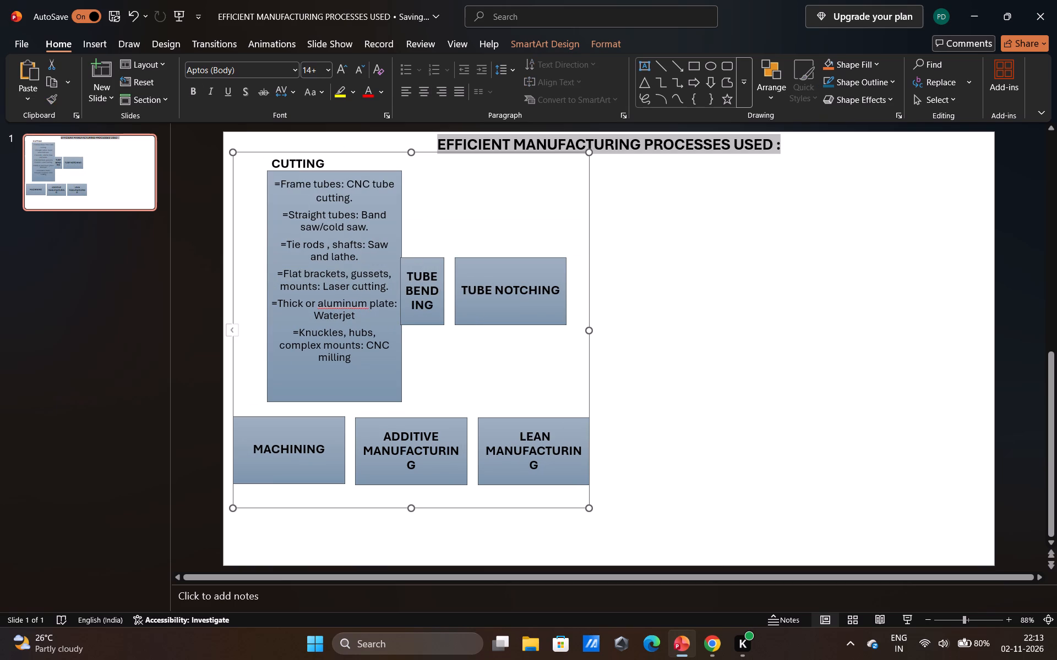
pyautogui.moveTo(413, 262); pyautogui.dragTo(442, 201)
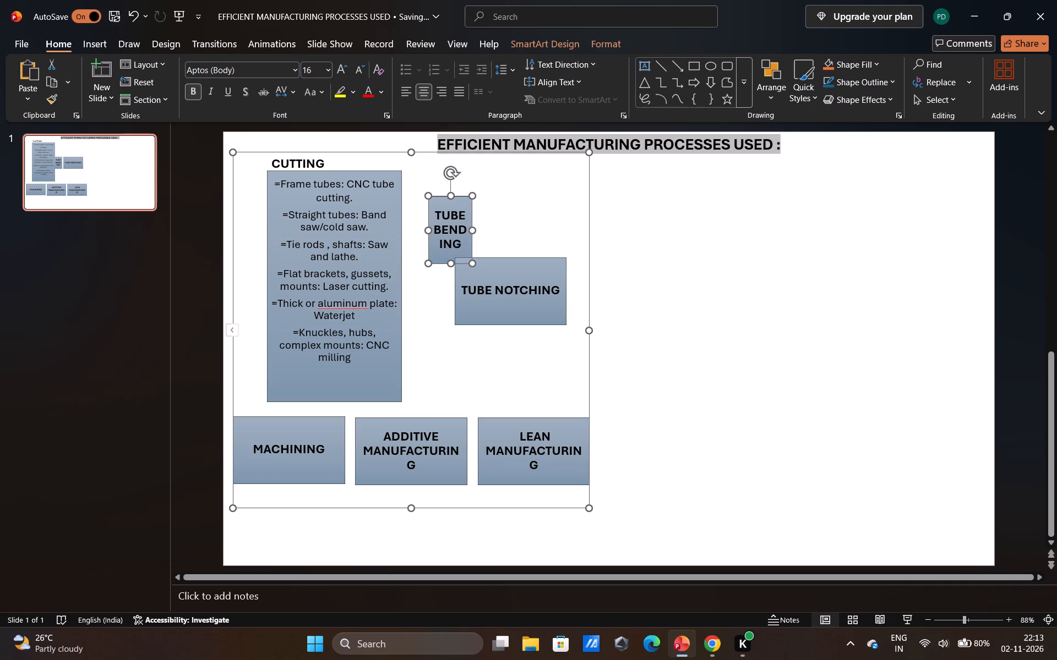
pyautogui.click(442, 201)
pyautogui.click(511, 213)
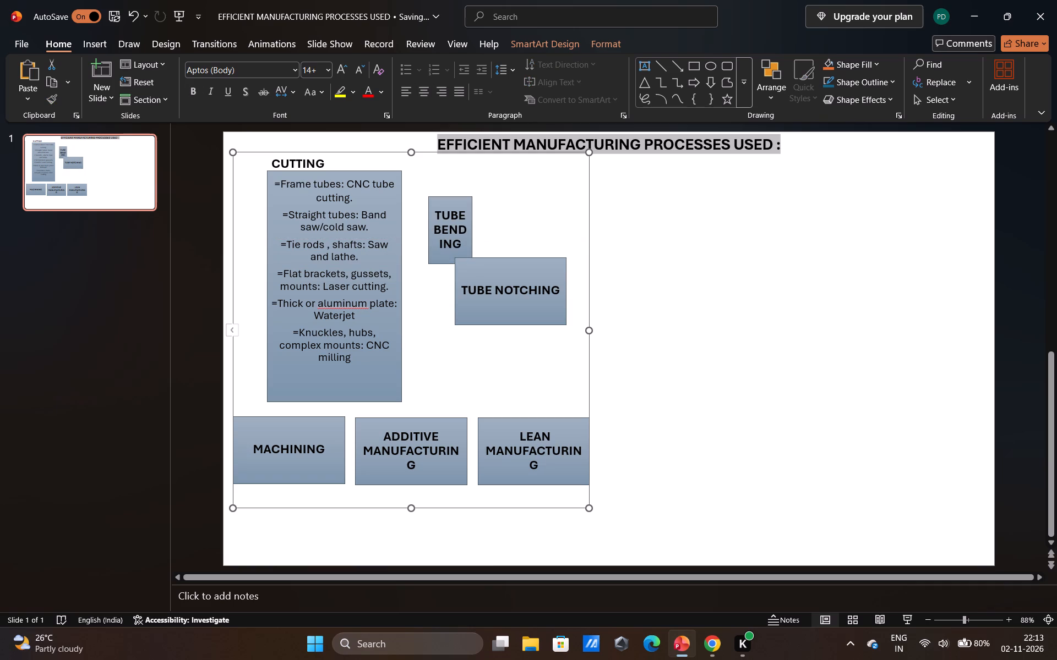
# Reshape the CUTTING box into a tall, narrow column reaching the SmartArt frame's top edge, with the heading and all six entries inside.
pyautogui.click(336, 182)
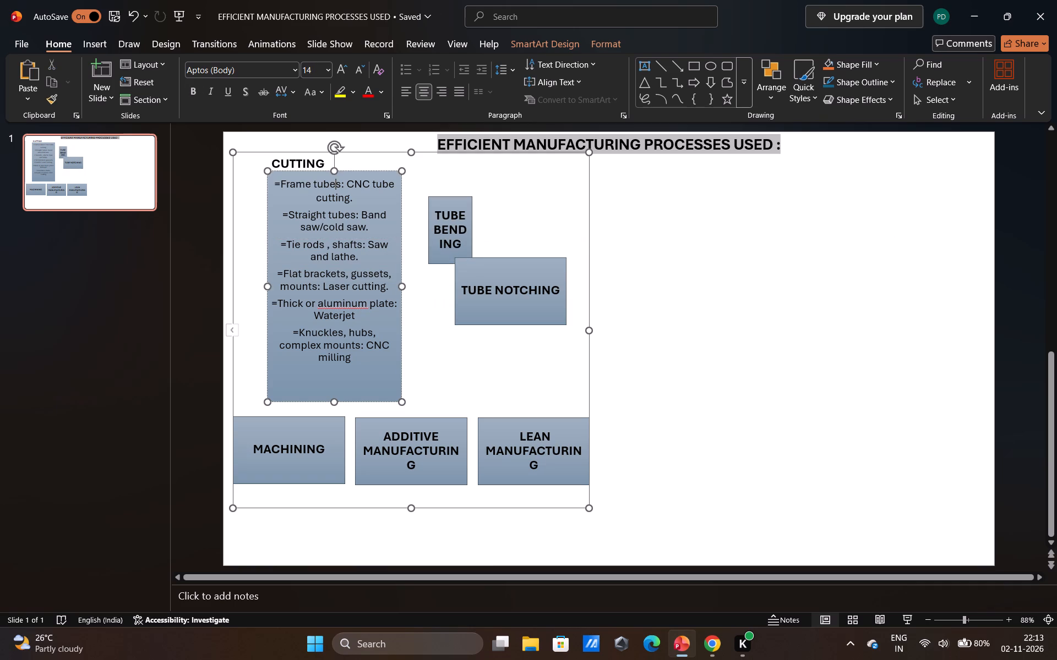
pyautogui.moveTo(333, 171); pyautogui.dragTo(336, 147)
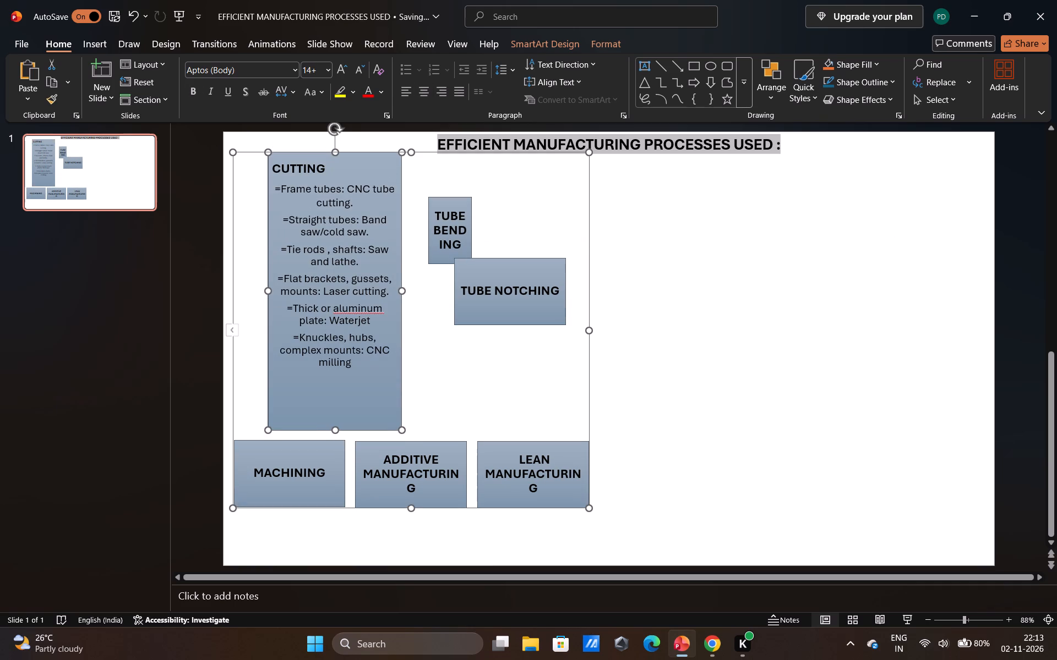
pyautogui.moveTo(270, 289); pyautogui.dragTo(248, 287)
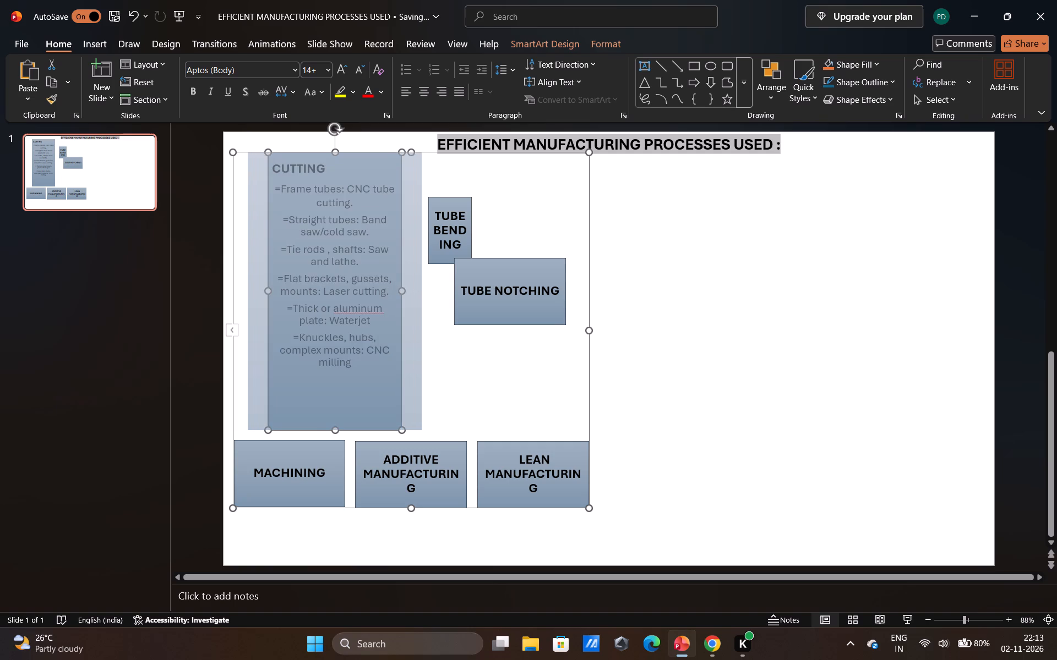
pyautogui.moveTo(248, 287); pyautogui.dragTo(247, 287)
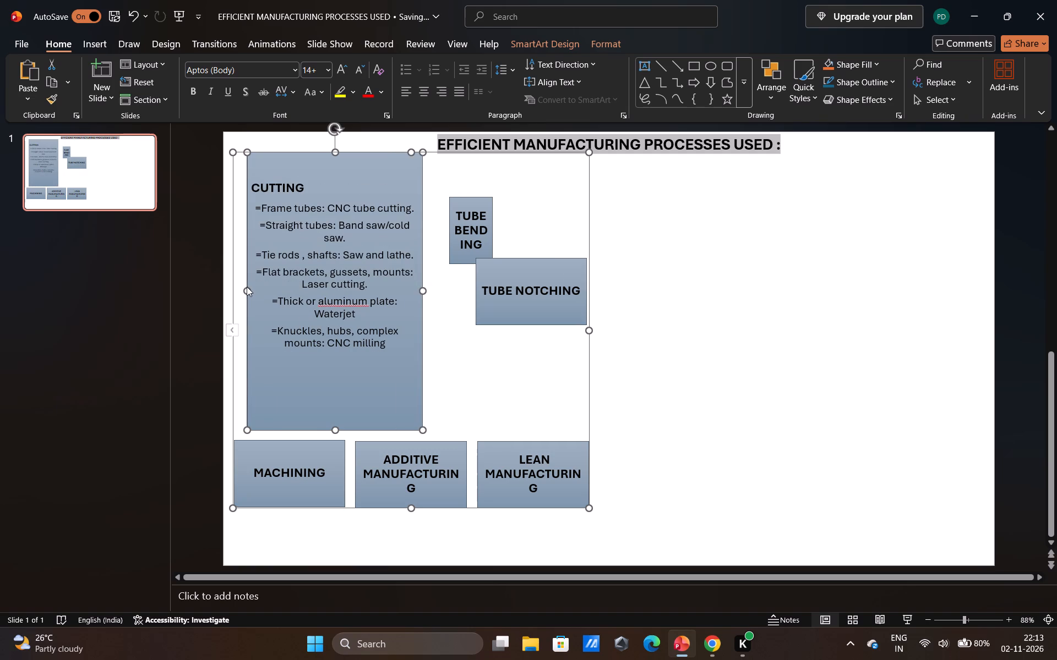
pyautogui.moveTo(334, 430); pyautogui.dragTo(335, 372)
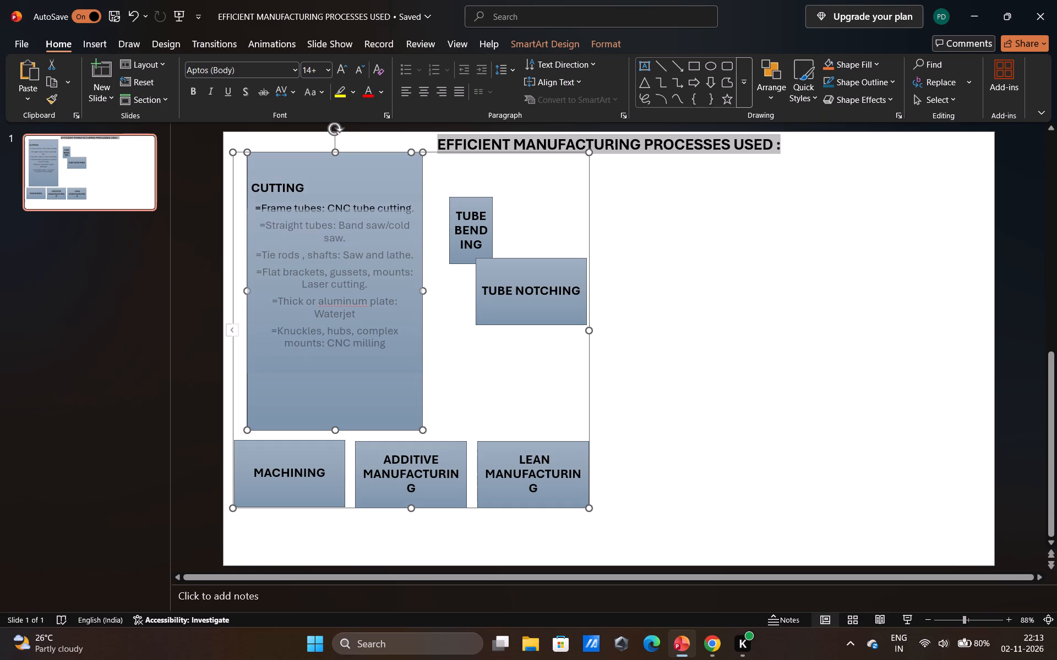
pyautogui.moveTo(335, 372); pyautogui.dragTo(335, 371)
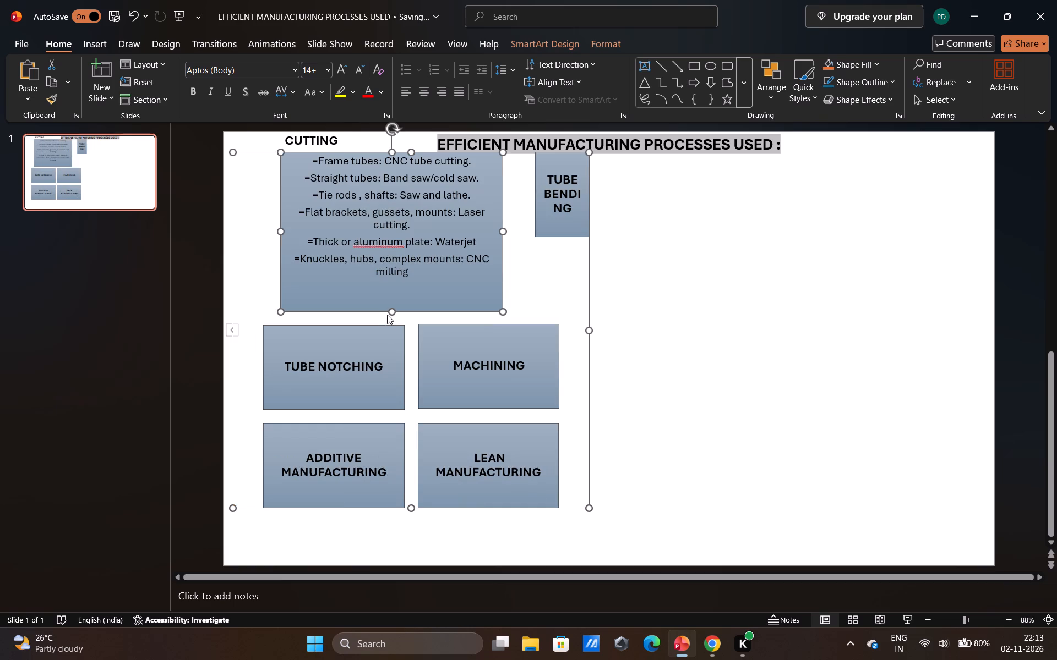
pyautogui.moveTo(390, 312); pyautogui.dragTo(399, 373)
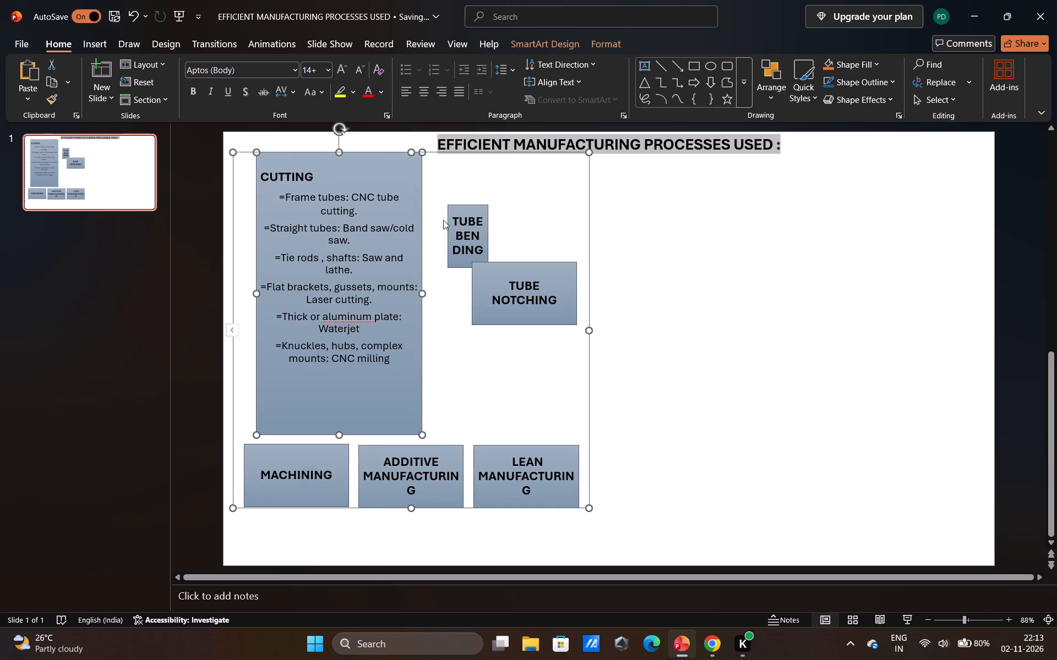
pyautogui.moveTo(421, 296); pyautogui.dragTo(397, 296)
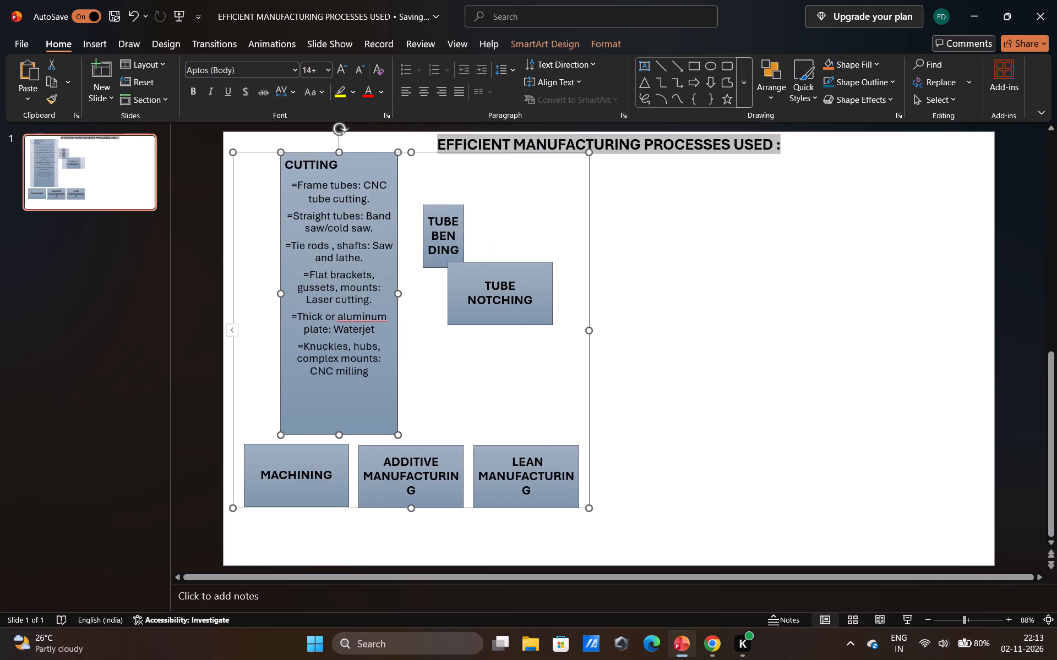
pyautogui.moveTo(395, 294); pyautogui.dragTo(383, 295)
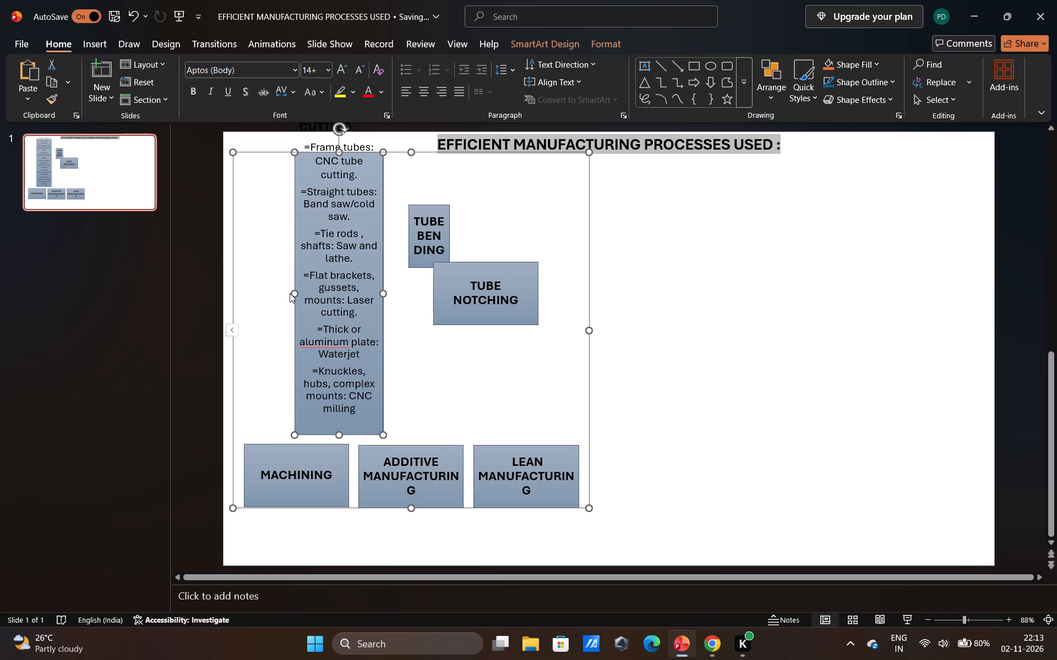
pyautogui.hotkey('ctrl', 'z')
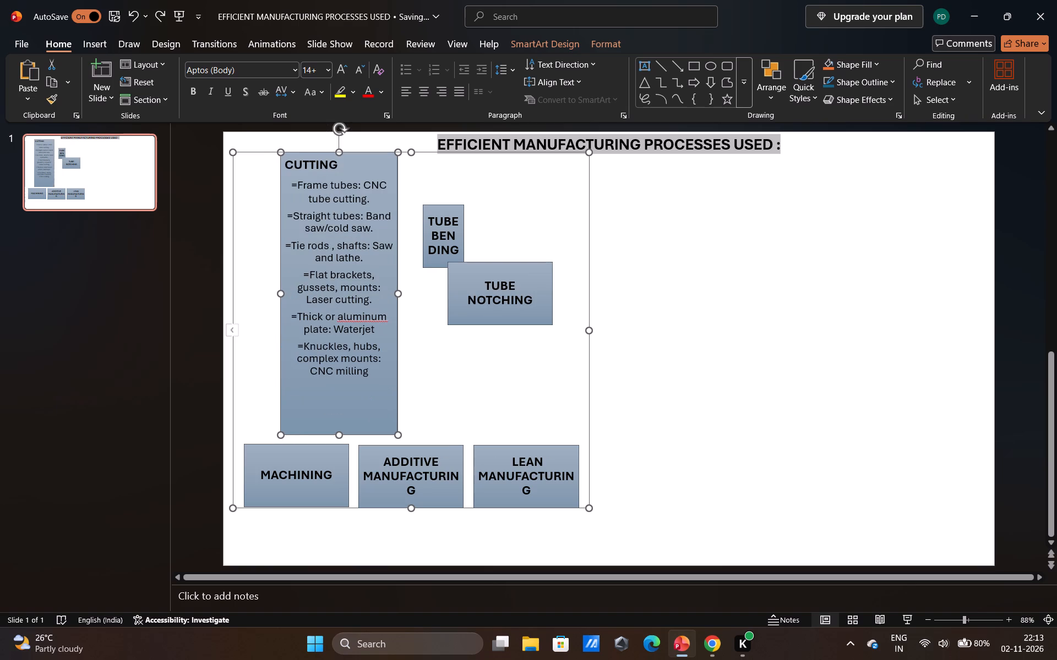
# Move the CUTTING box sideways to align it with the left edge of the SmartArt frame.
pyautogui.moveTo(393, 350); pyautogui.dragTo(342, 353)
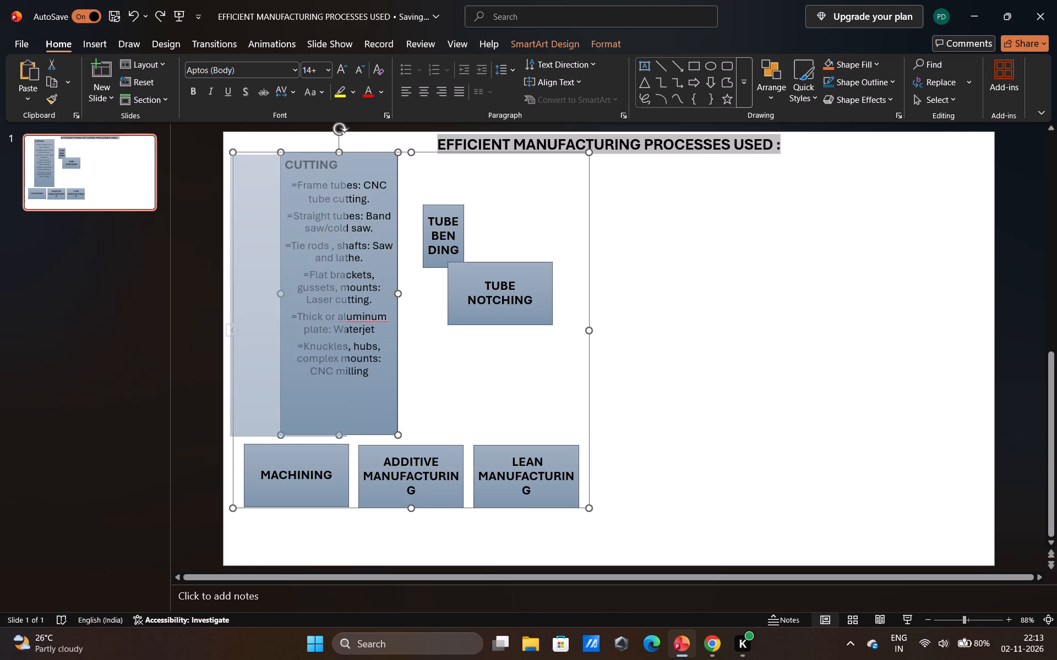
pyautogui.moveTo(342, 353); pyautogui.dragTo(338, 350)
pyautogui.click(723, 335)
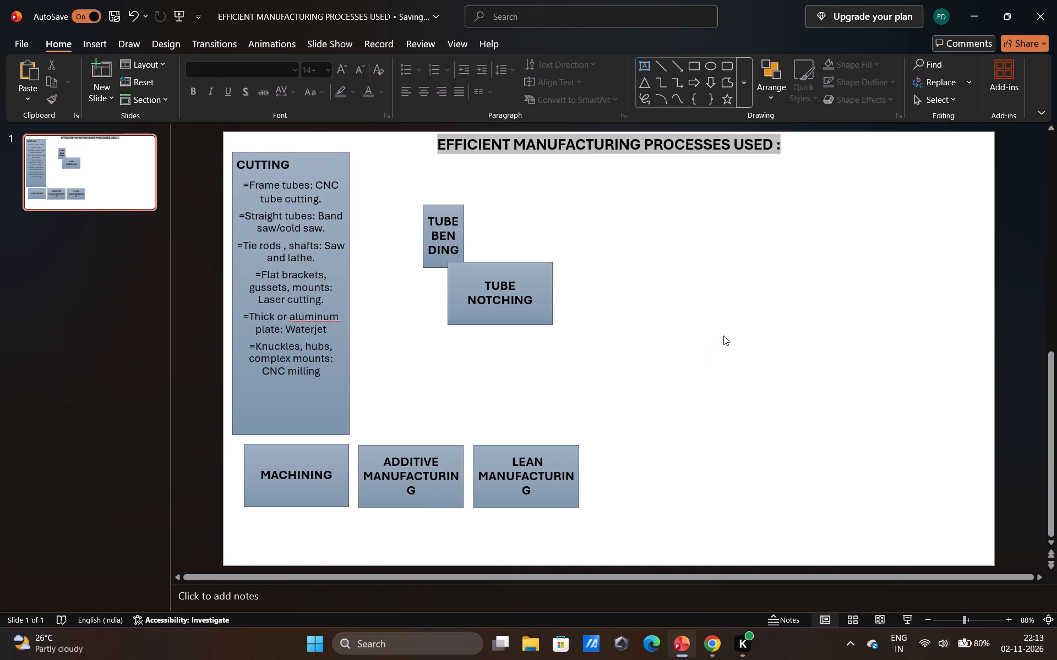
# Place the TUBE BENDING box beside the top of the CUTTING box, widened to fit its label on two lines and extended to the frame's top edge.
pyautogui.moveTo(434, 215); pyautogui.dragTo(416, 207)
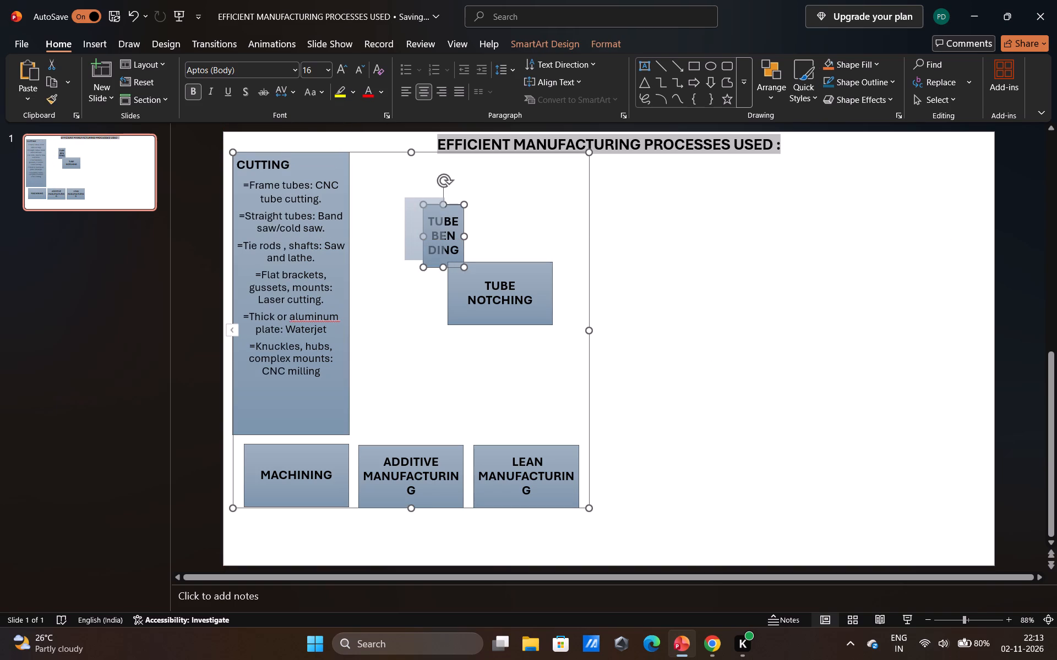
pyautogui.moveTo(416, 207); pyautogui.dragTo(380, 167)
pyautogui.moveTo(409, 191); pyautogui.dragTo(439, 191)
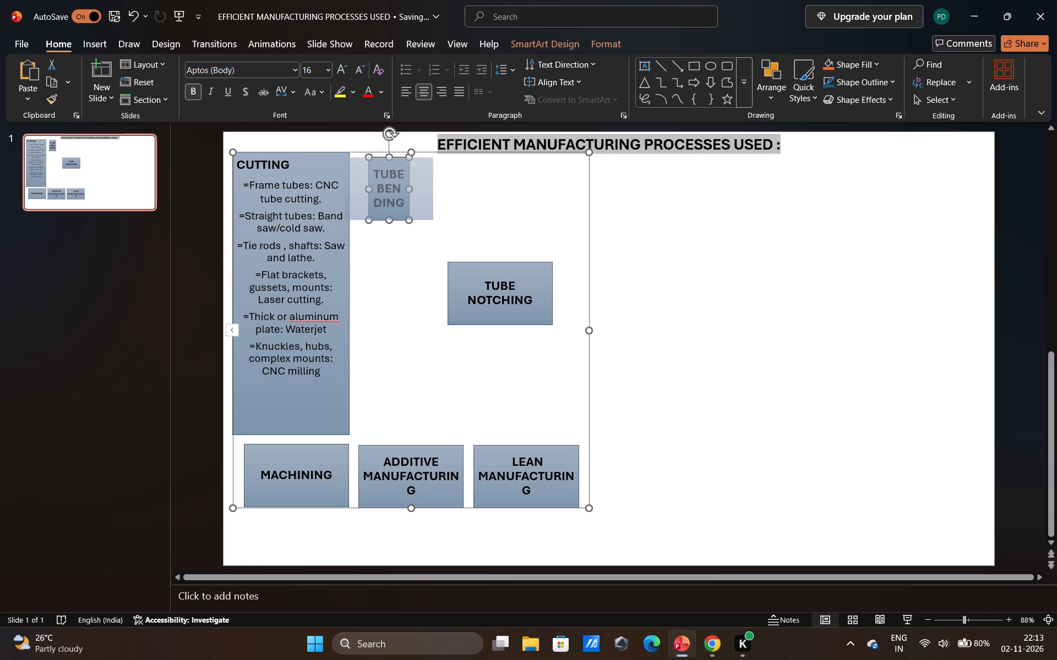
pyautogui.moveTo(439, 191); pyautogui.dragTo(424, 188)
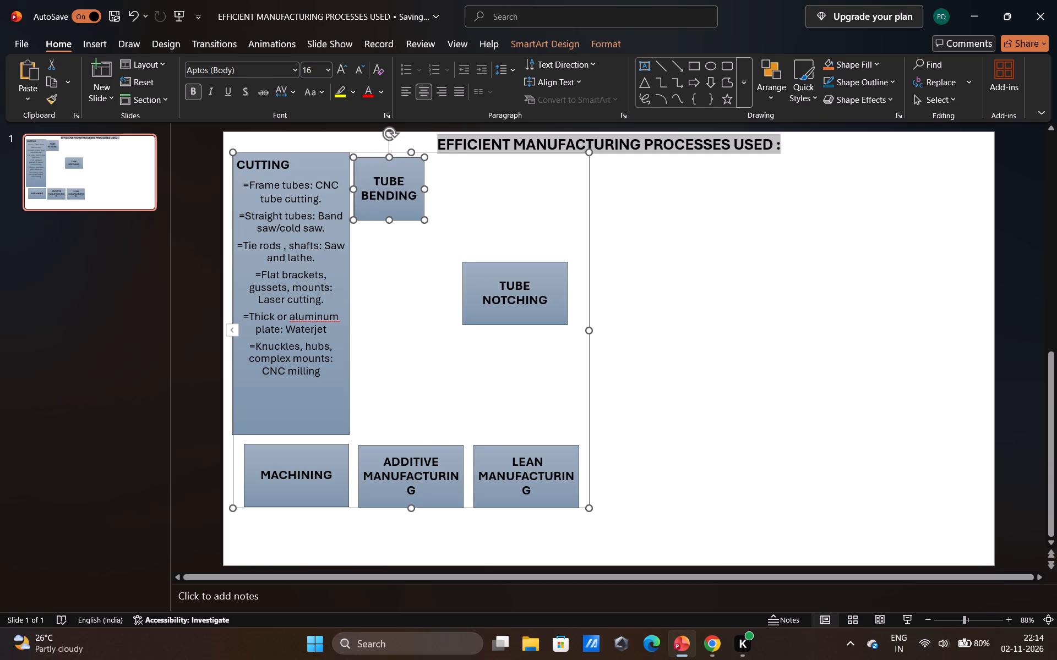
pyautogui.moveTo(389, 160); pyautogui.dragTo(387, 152)
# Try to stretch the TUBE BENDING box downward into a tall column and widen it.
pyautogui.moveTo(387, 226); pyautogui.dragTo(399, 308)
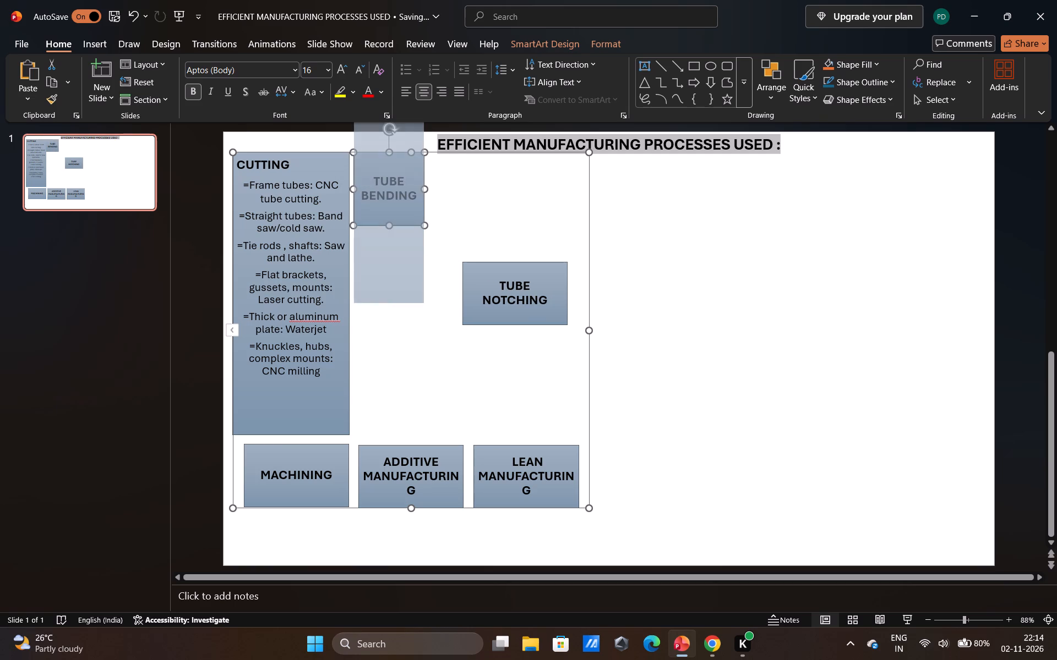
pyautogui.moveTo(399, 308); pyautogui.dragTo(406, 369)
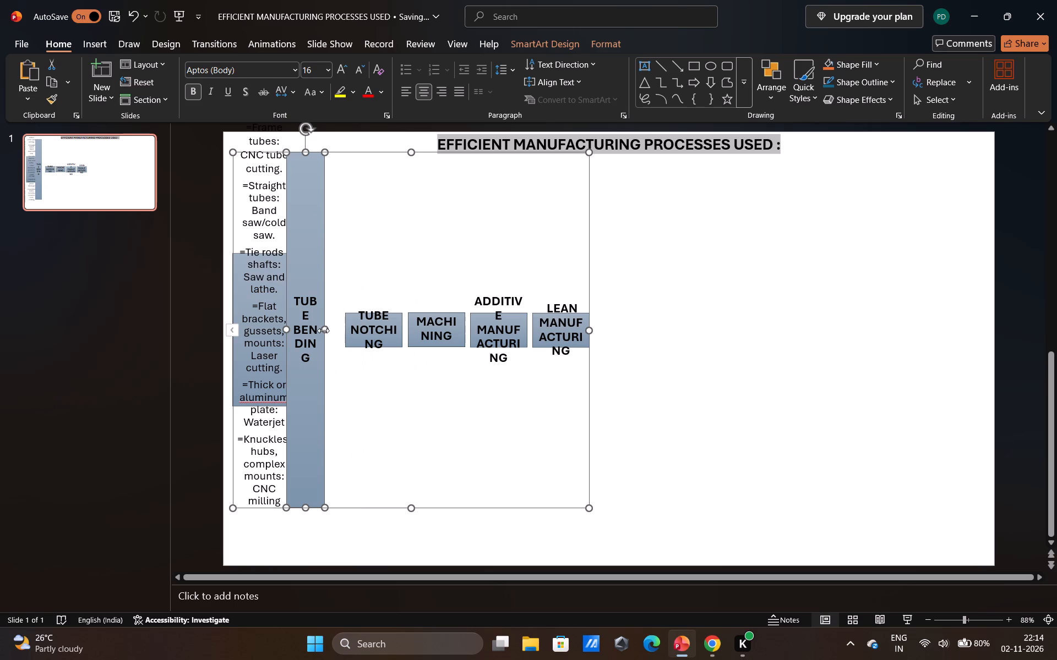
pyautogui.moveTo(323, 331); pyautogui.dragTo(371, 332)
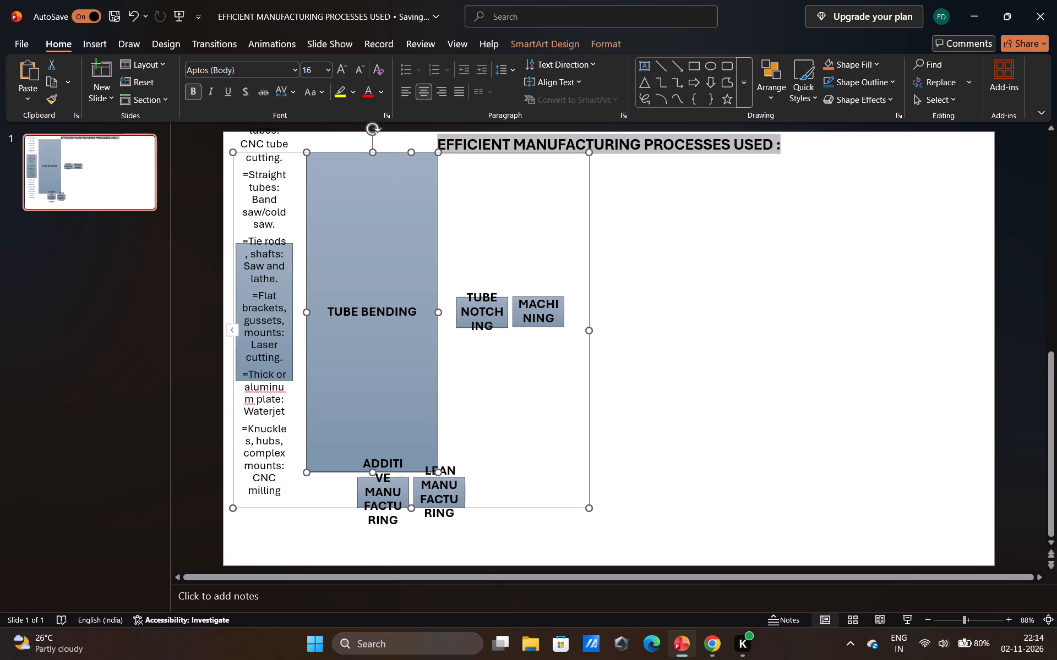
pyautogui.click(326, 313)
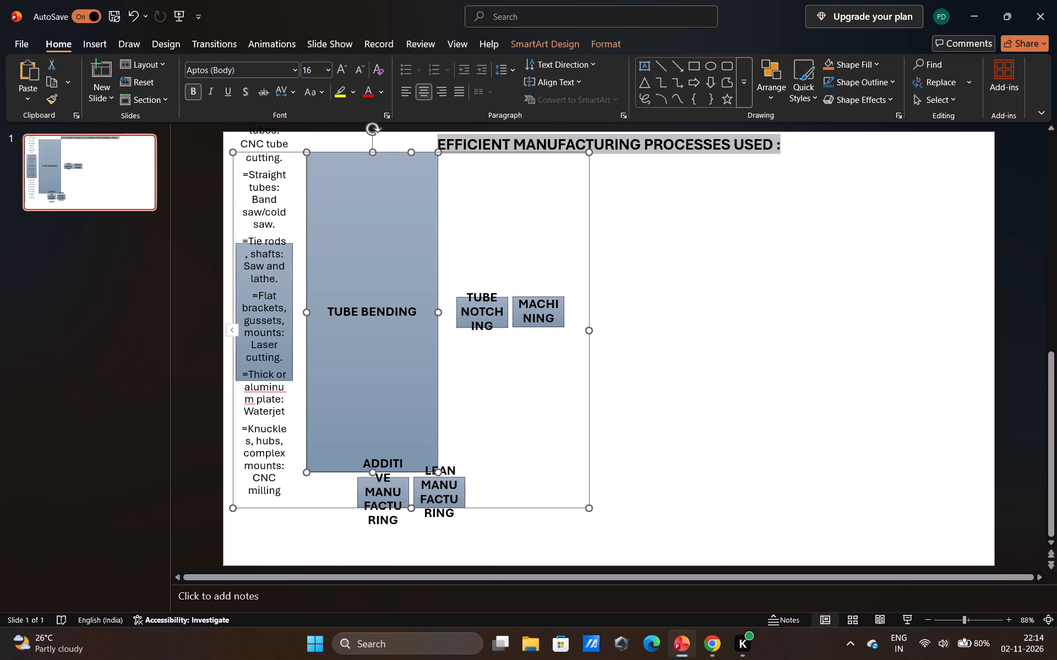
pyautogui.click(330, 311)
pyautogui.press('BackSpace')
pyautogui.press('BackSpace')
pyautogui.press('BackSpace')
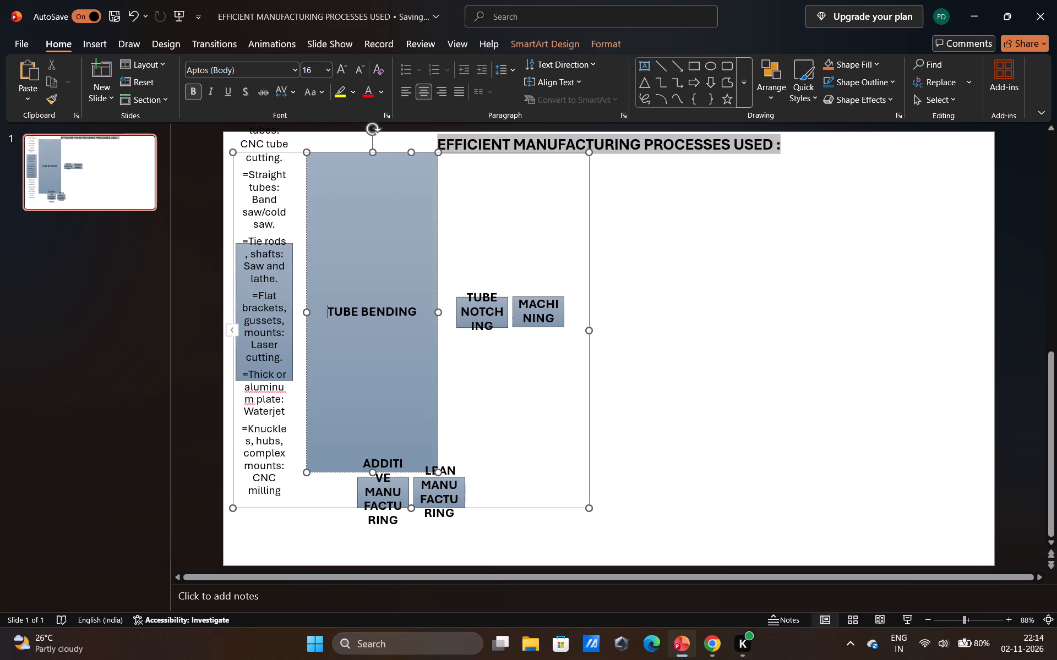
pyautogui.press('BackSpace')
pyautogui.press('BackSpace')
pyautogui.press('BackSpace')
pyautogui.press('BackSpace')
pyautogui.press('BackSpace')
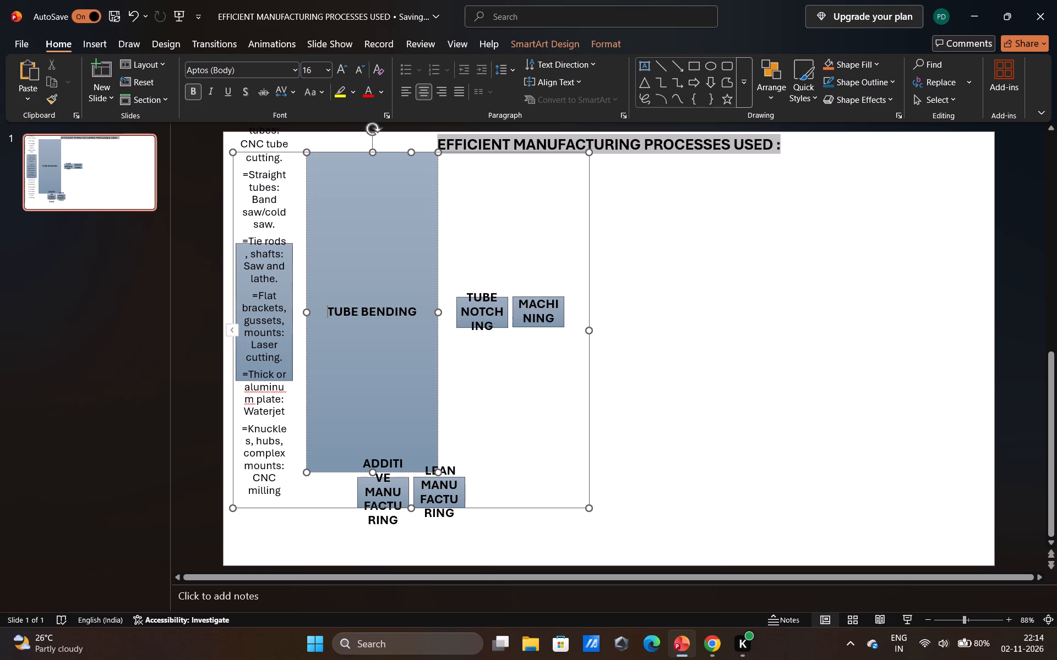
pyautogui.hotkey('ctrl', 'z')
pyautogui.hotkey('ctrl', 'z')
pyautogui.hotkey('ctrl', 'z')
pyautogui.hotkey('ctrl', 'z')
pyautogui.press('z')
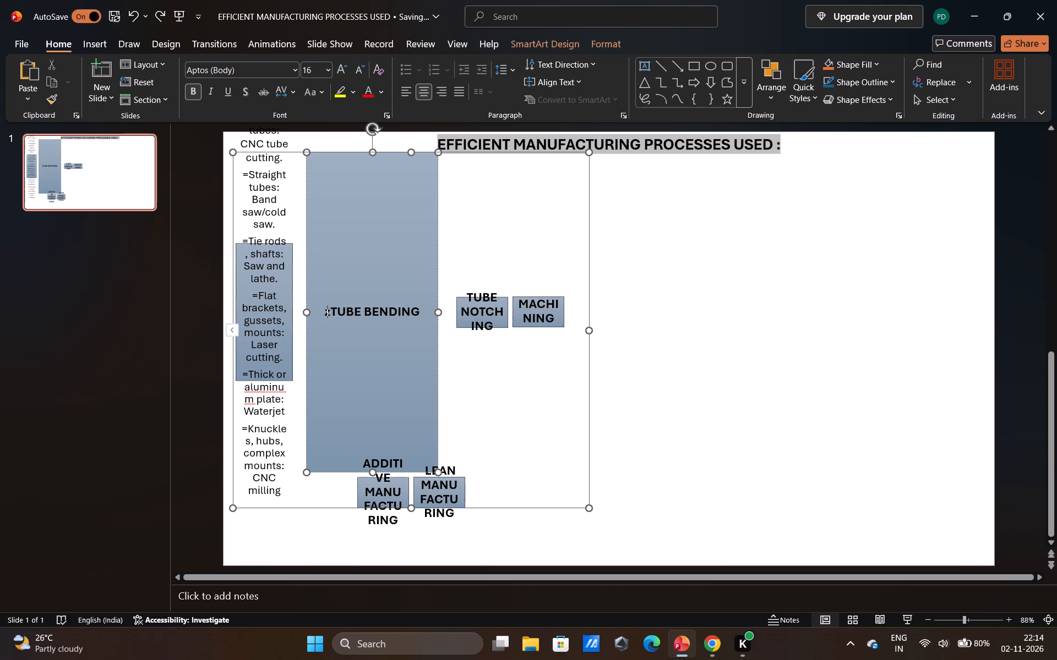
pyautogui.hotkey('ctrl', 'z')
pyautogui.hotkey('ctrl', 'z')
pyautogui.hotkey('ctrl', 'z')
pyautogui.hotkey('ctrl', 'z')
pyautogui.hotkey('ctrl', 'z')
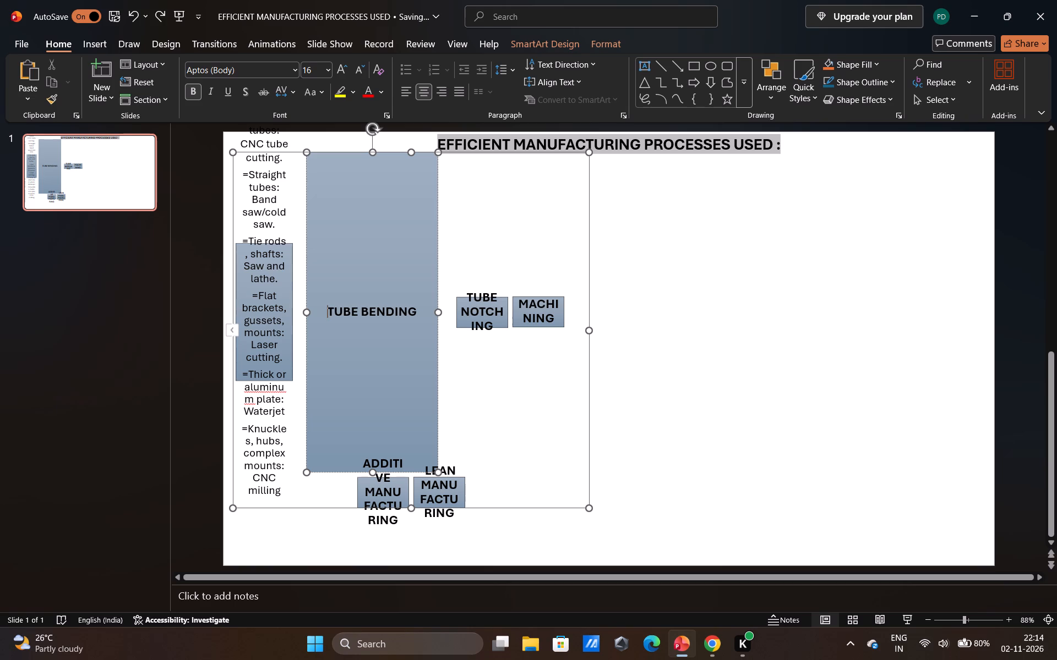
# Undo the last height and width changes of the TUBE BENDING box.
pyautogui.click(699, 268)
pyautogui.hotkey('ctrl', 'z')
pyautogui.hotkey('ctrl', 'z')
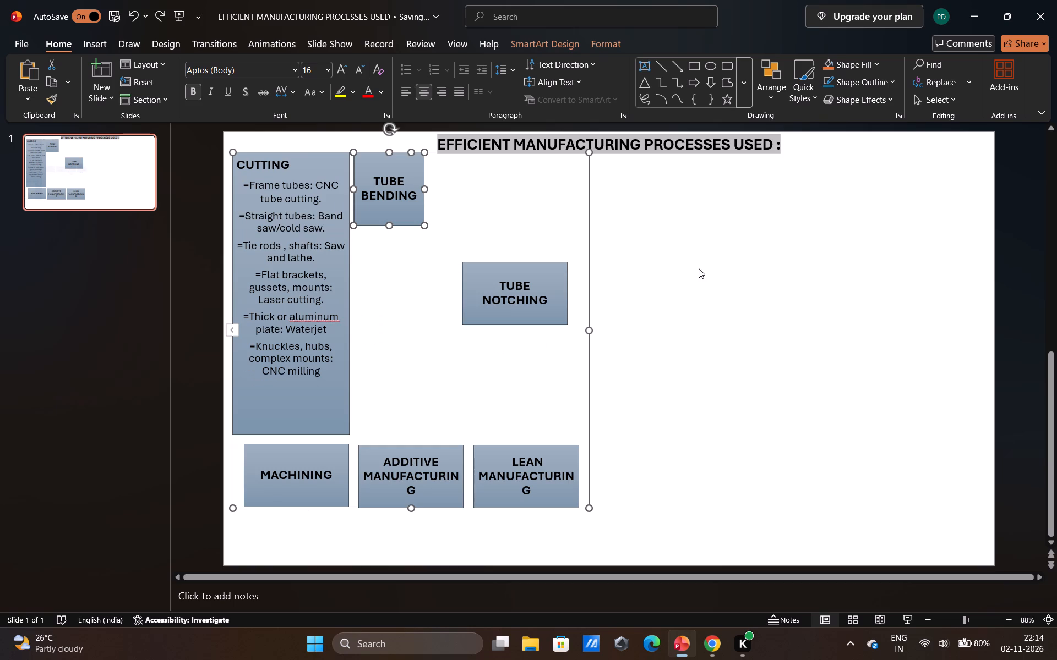
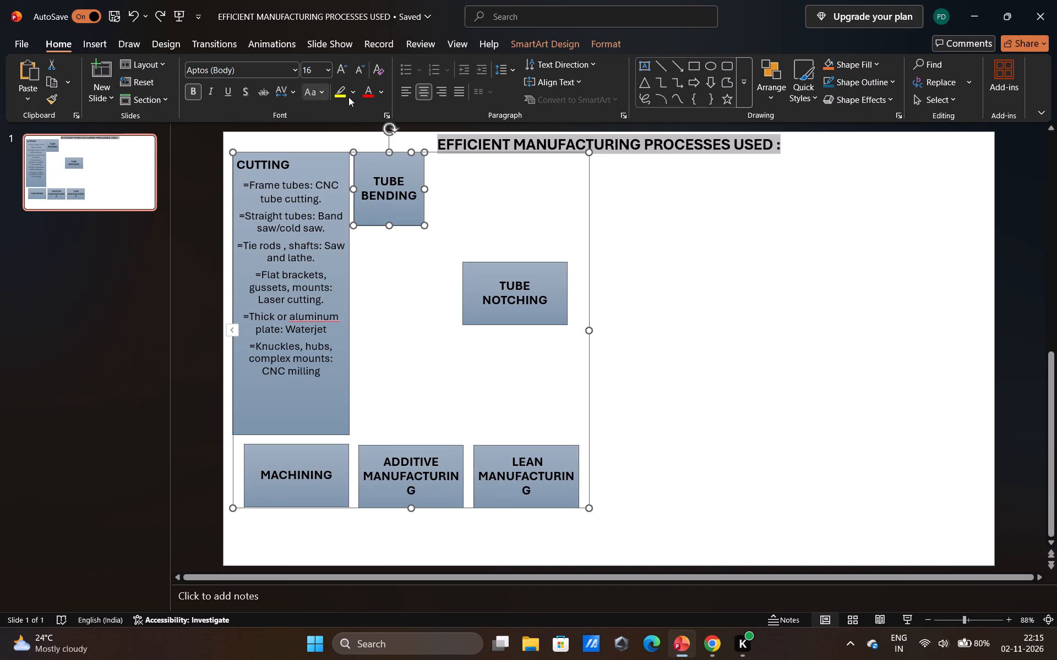
# Add an empty line below the label in the TUBE BENDING box.
pyautogui.click(413, 199)
pyautogui.press('Return')
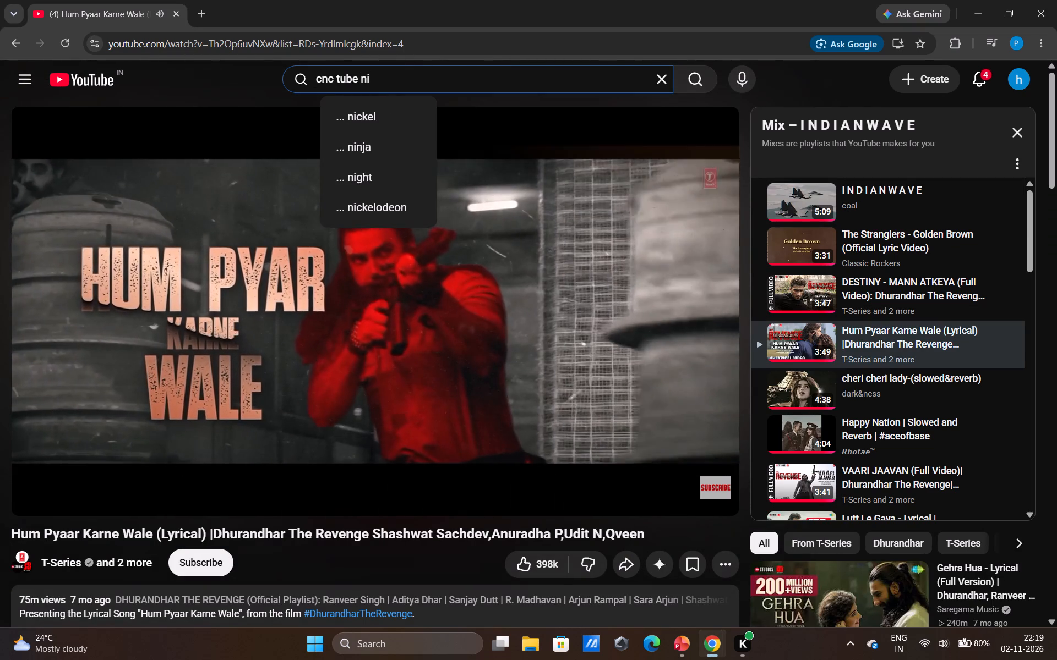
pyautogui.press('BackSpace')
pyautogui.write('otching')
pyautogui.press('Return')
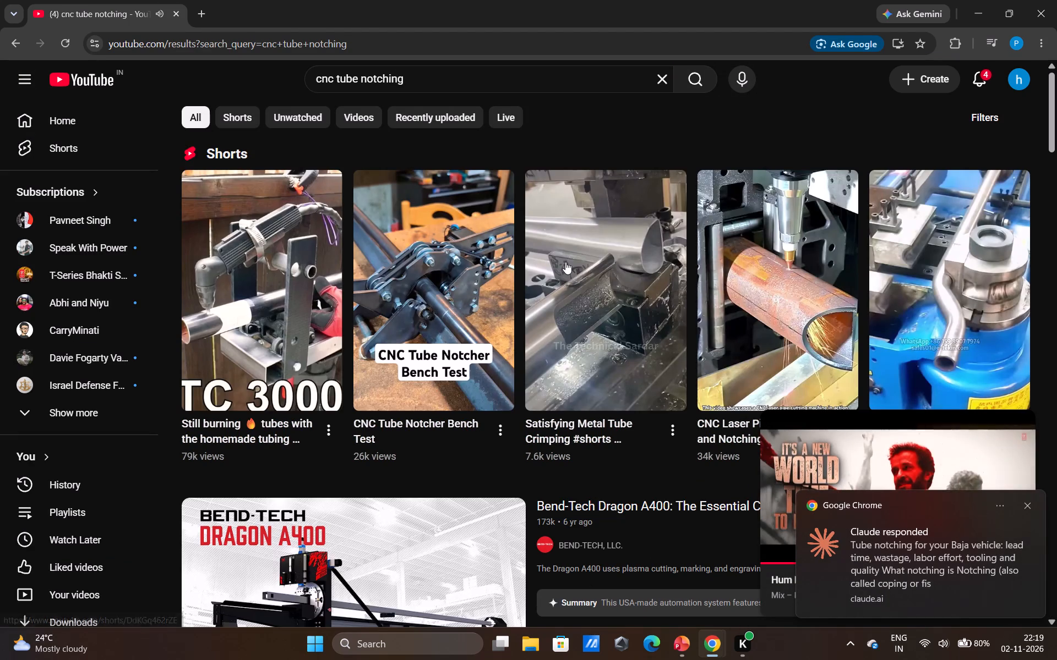
# Close the mini player and examine the "cnc tube notching" results for a video that demonstrates a tube notching process.
pyautogui.click(1027, 420)
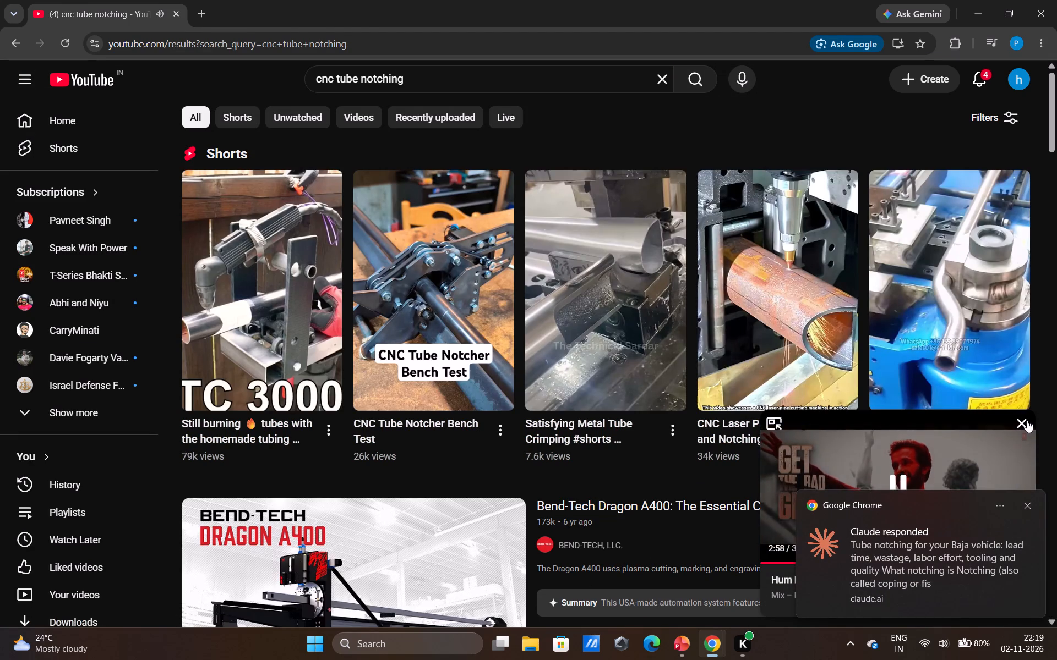
pyautogui.scroll(-2, 952, 432)
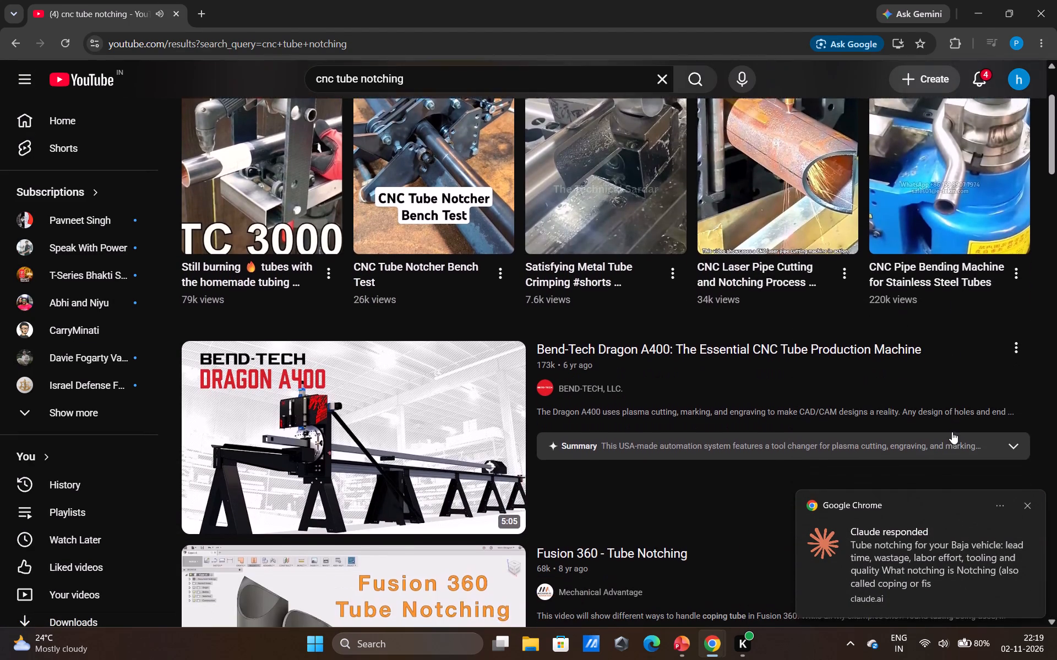
pyautogui.scroll(-5, 952, 432)
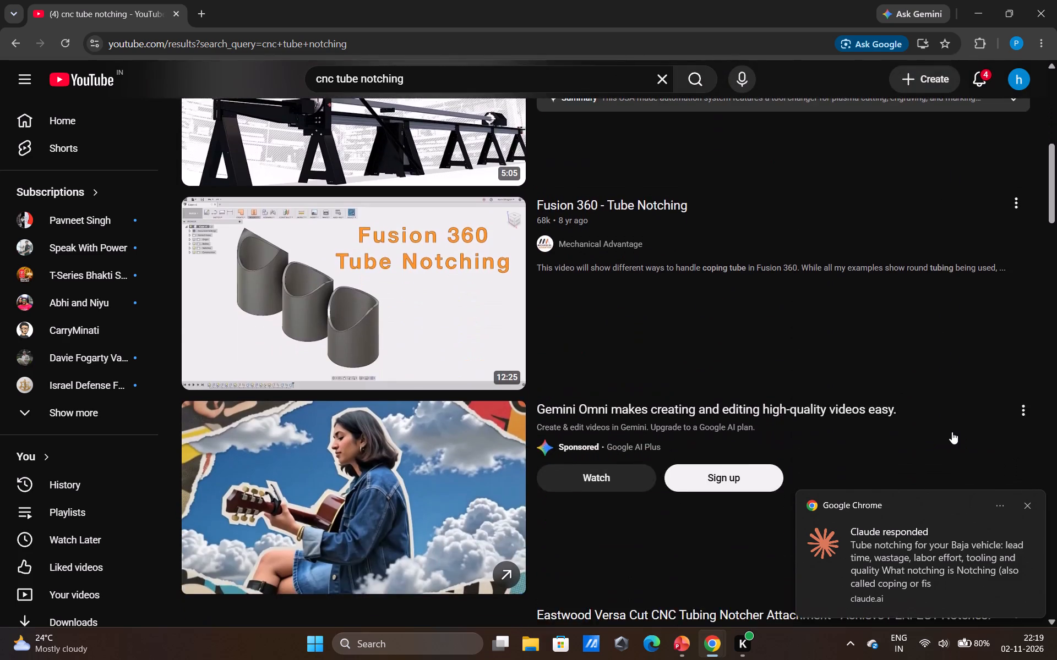
pyautogui.scroll(-6, 952, 432)
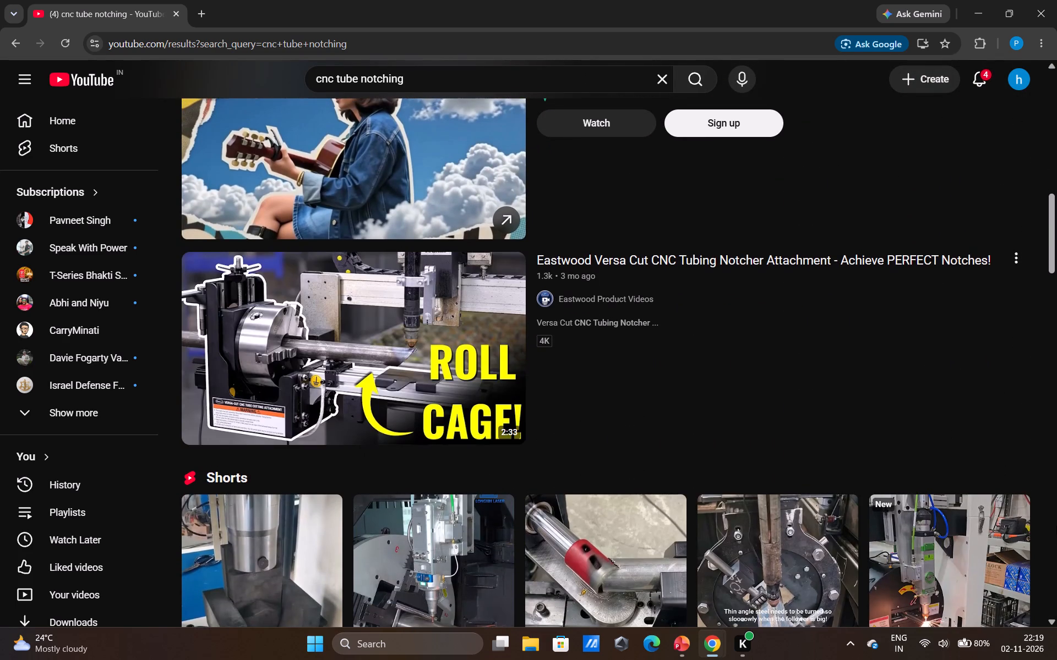
pyautogui.scroll(-1, 842, 335)
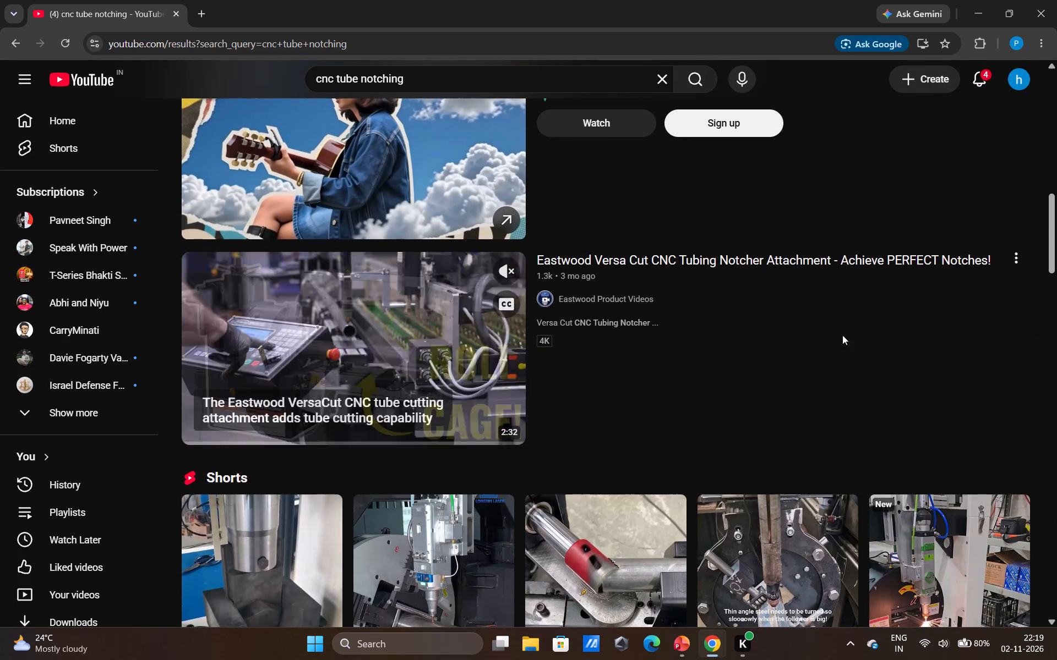
pyautogui.scroll(-9, 842, 335)
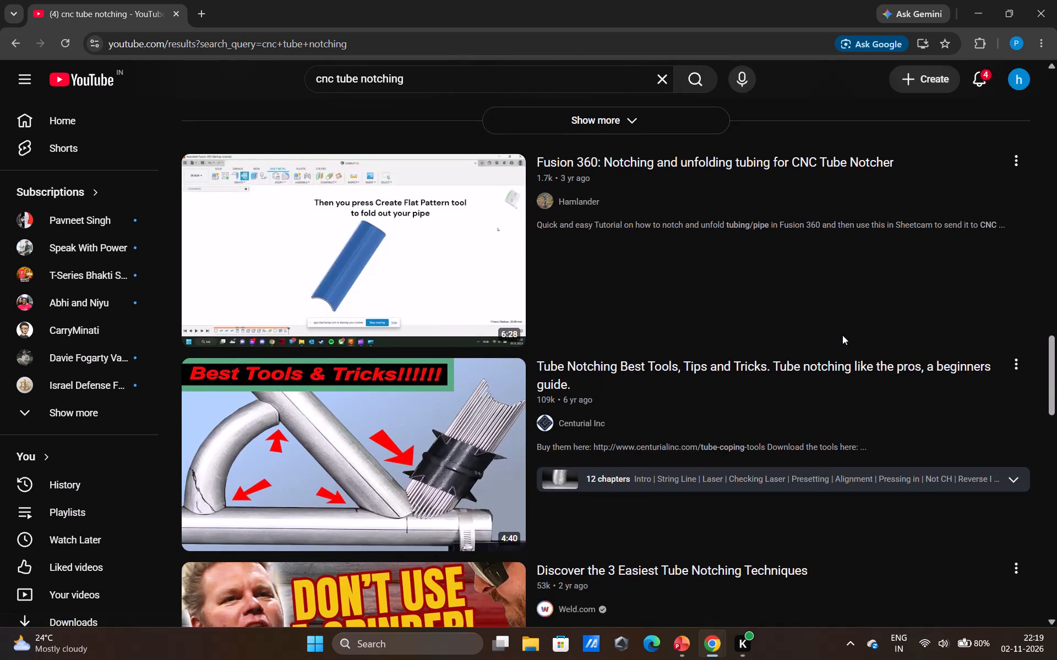
pyautogui.scroll(-2, 842, 335)
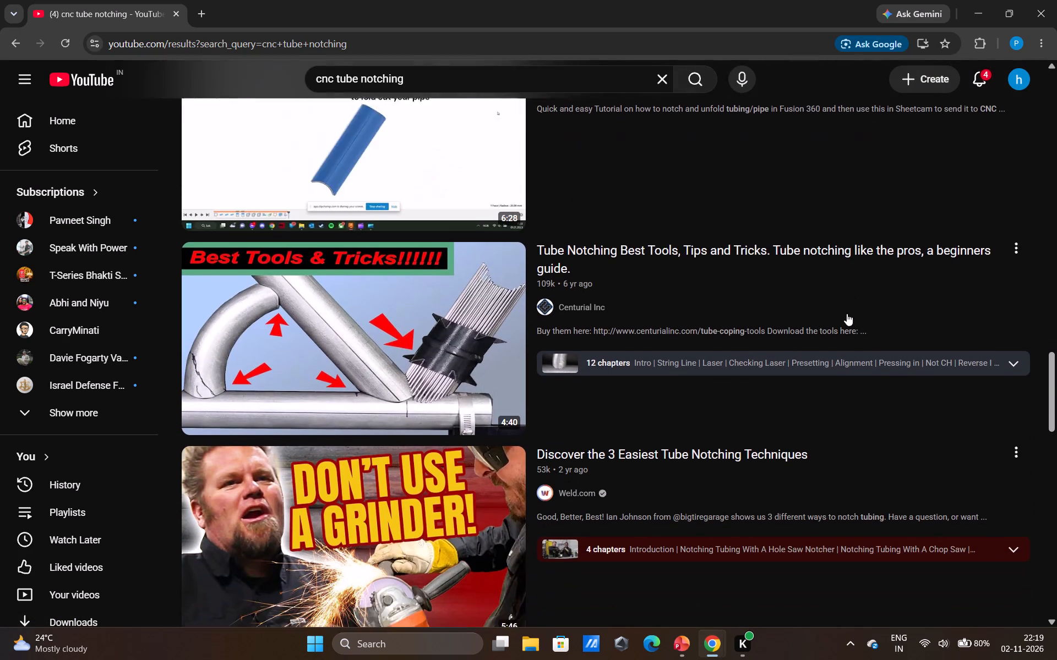
pyautogui.scroll(-2, 847, 313)
pyautogui.scroll(1, 847, 313)
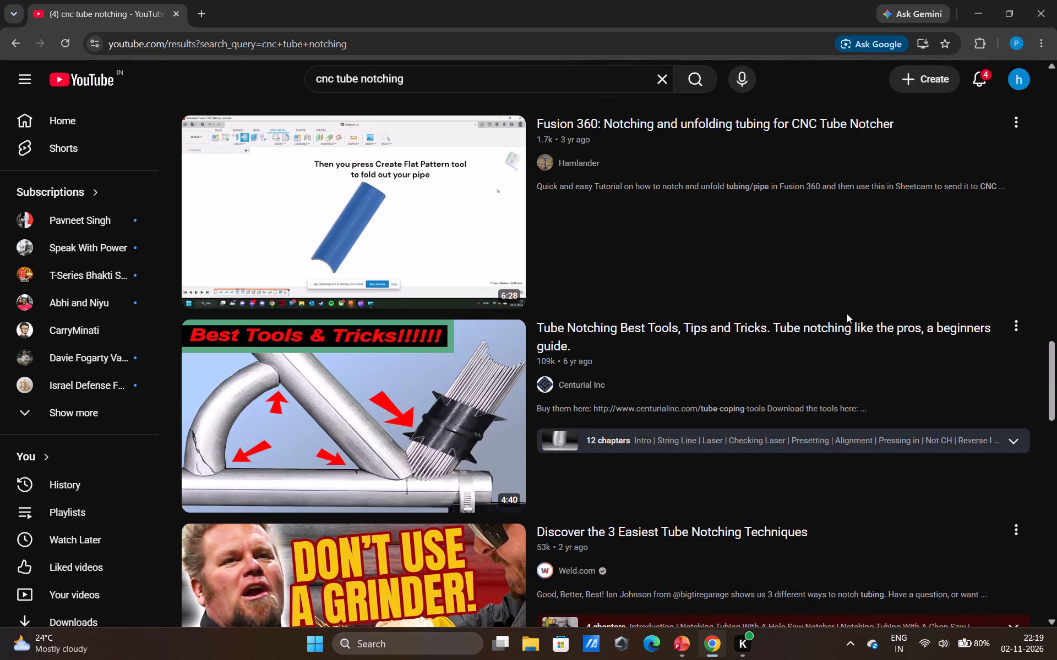
pyautogui.scroll(1, 847, 313)
pyautogui.scroll(-4, 847, 313)
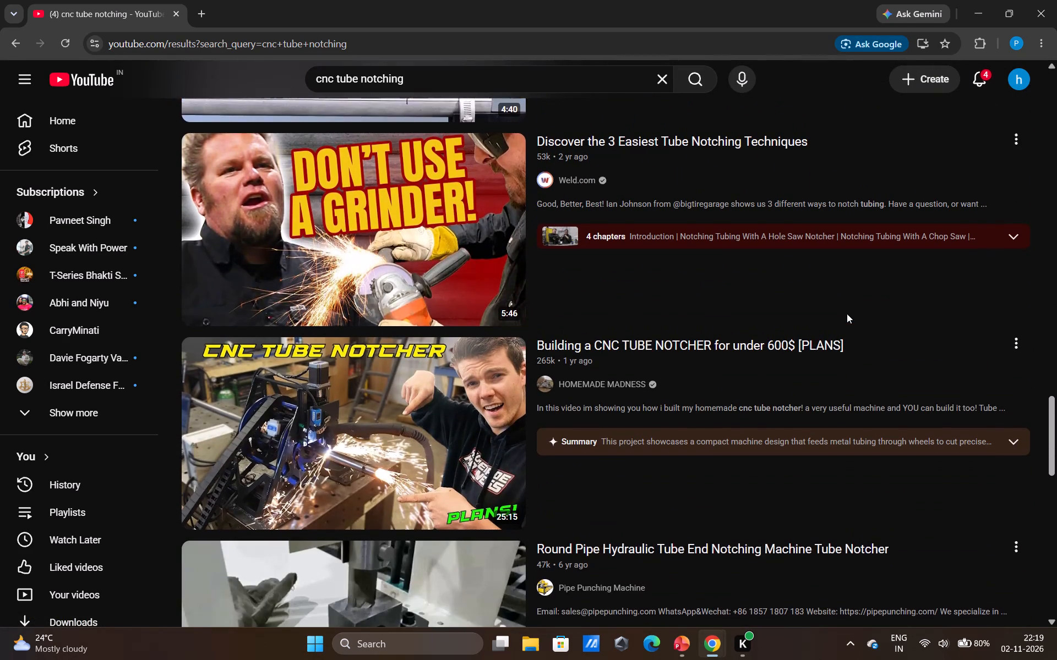
pyautogui.scroll(-1, 847, 313)
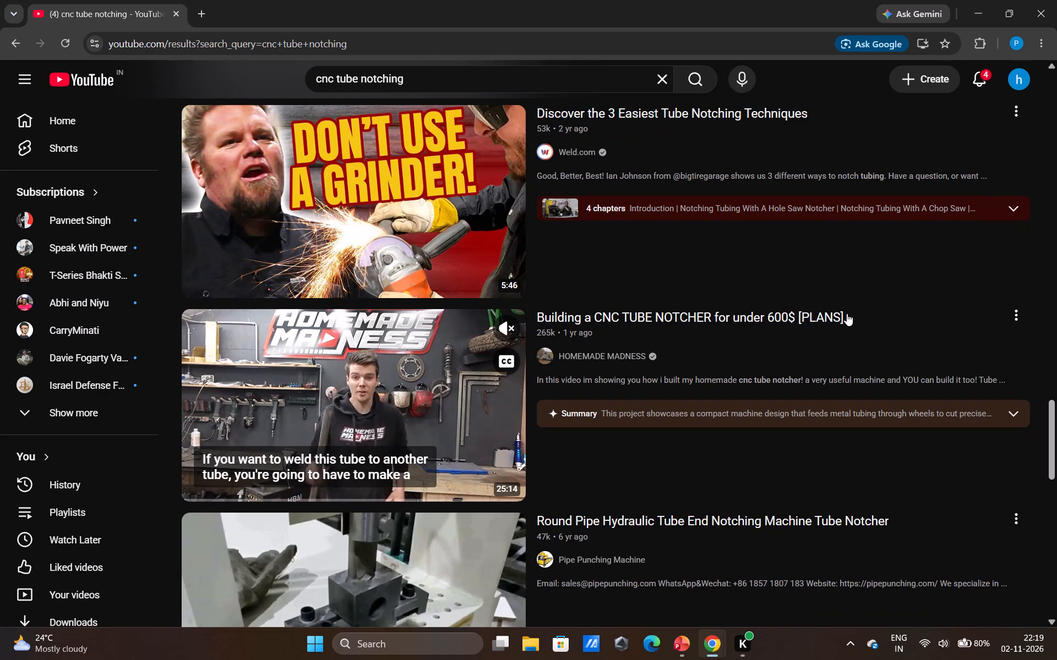
pyautogui.scroll(-2, 847, 313)
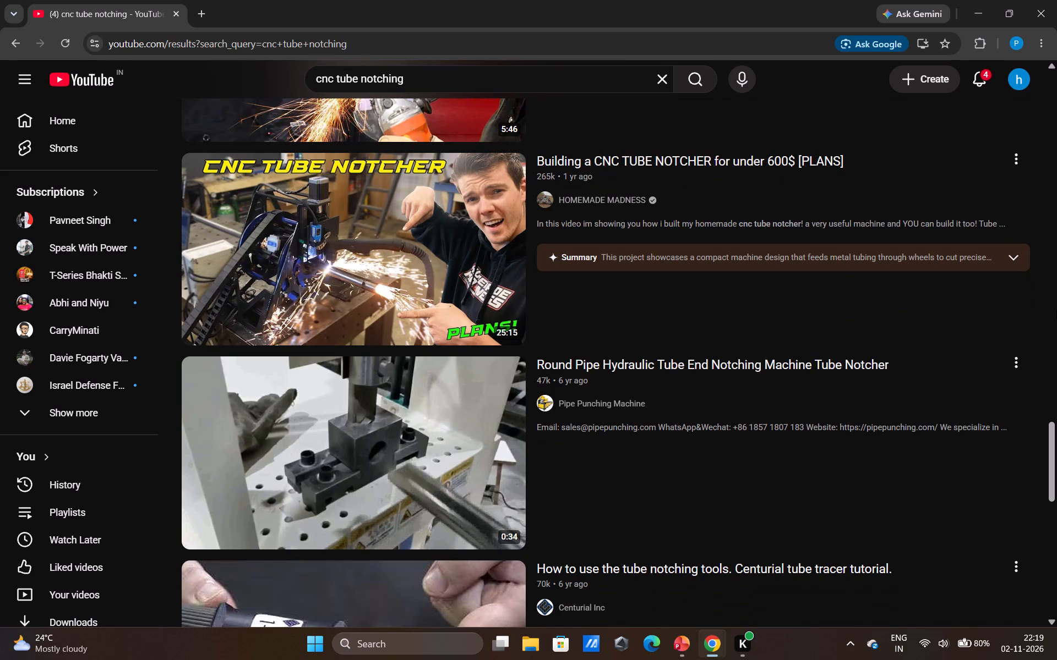
# Watch the "Round Pipe Hydraulic Tube End Notching Machine Tube Notcher" video in full screen, and return to the search results.
pyautogui.click(785, 382)
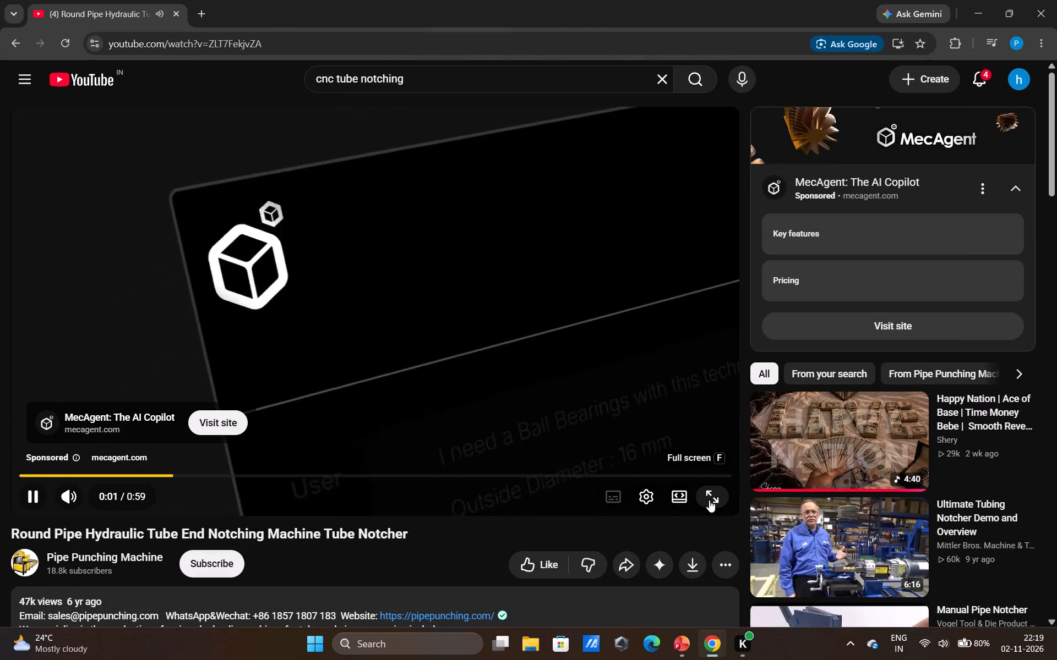
pyautogui.click(709, 500)
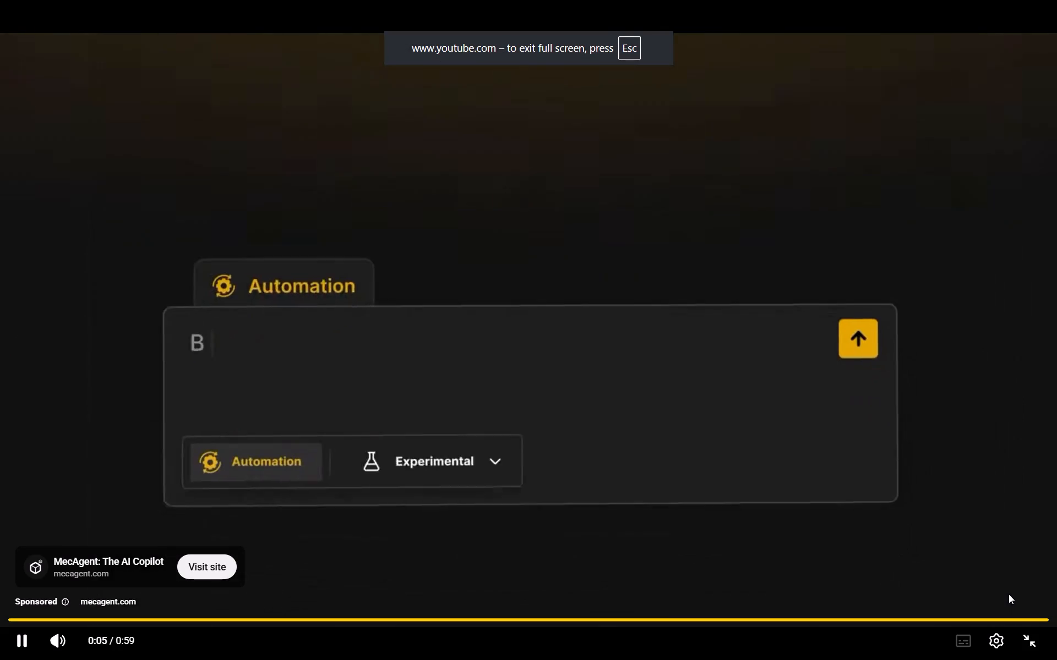
pyautogui.click(1009, 594)
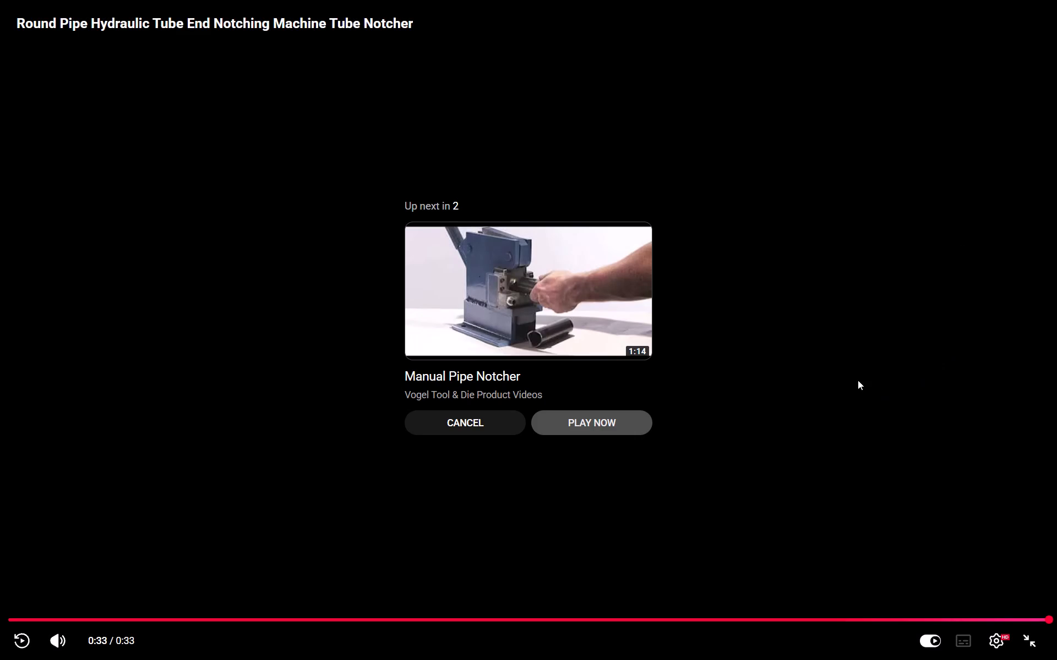
pyautogui.click(1033, 646)
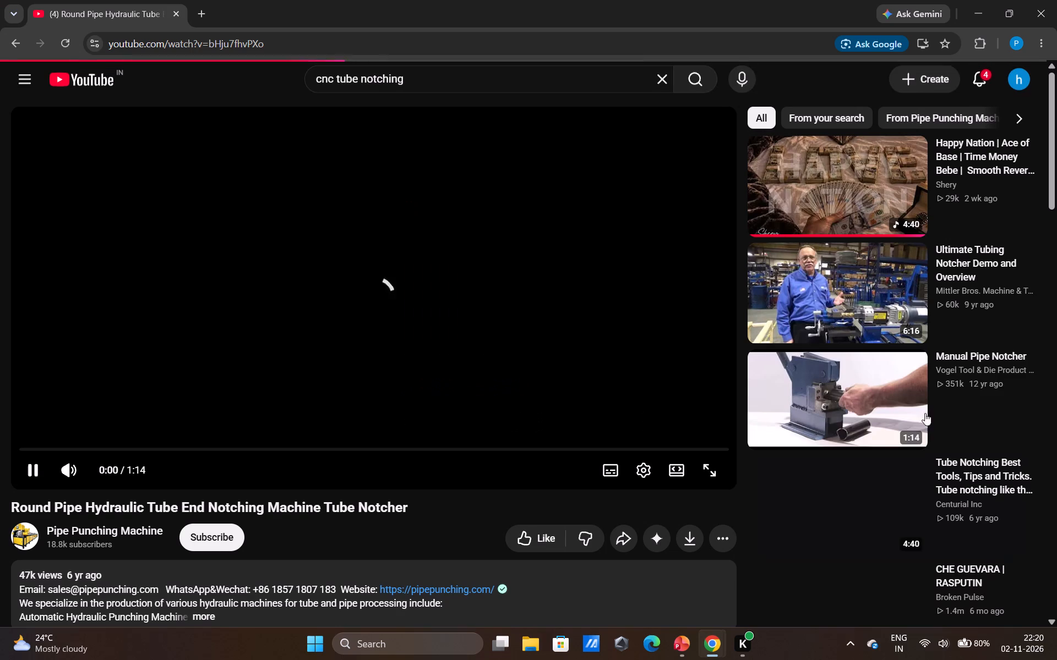
pyautogui.scroll(1, 915, 436)
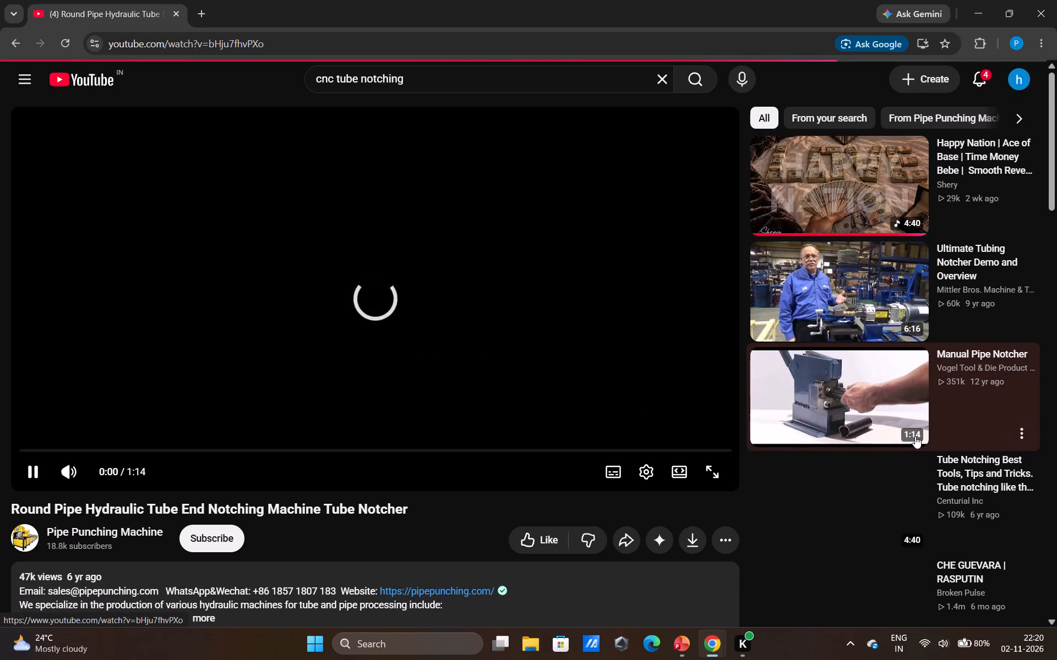
pyautogui.scroll(1, 915, 436)
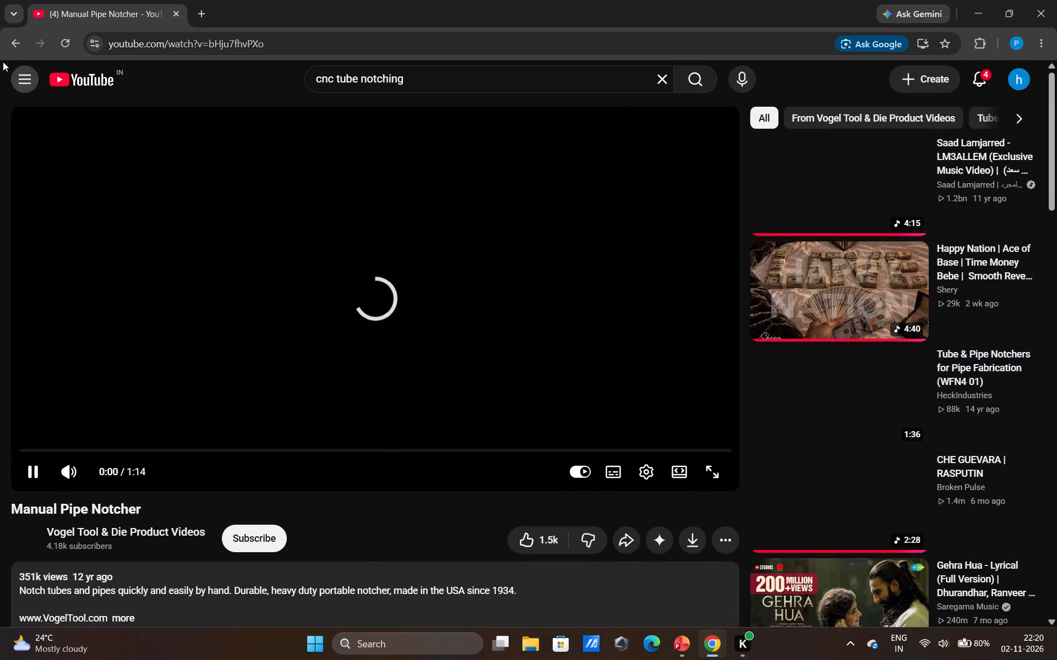
pyautogui.click(12, 45)
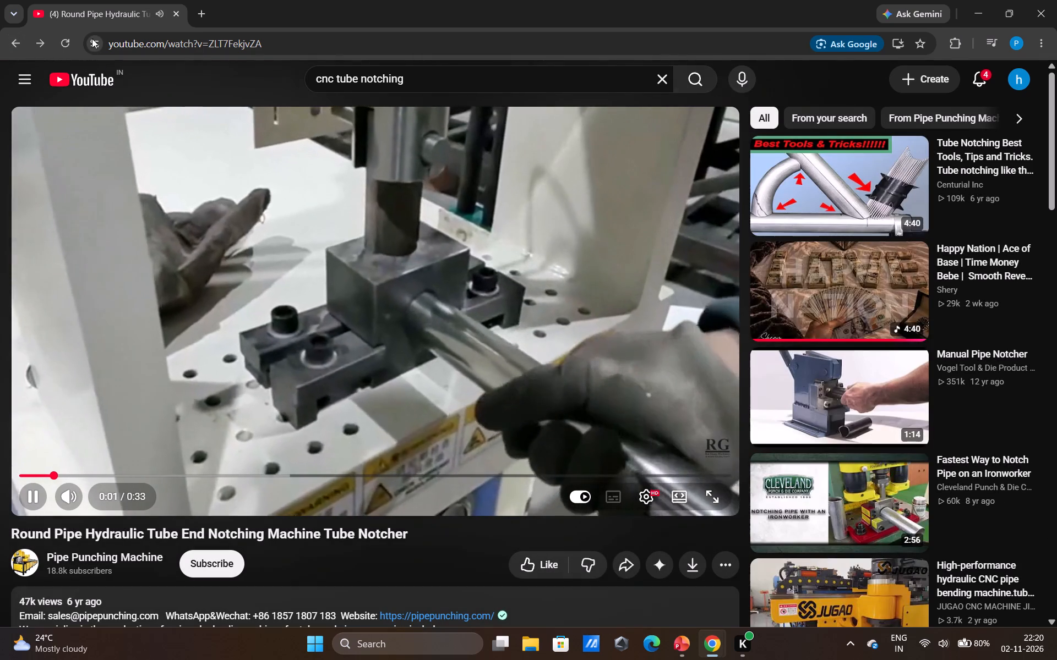
pyautogui.click(11, 37)
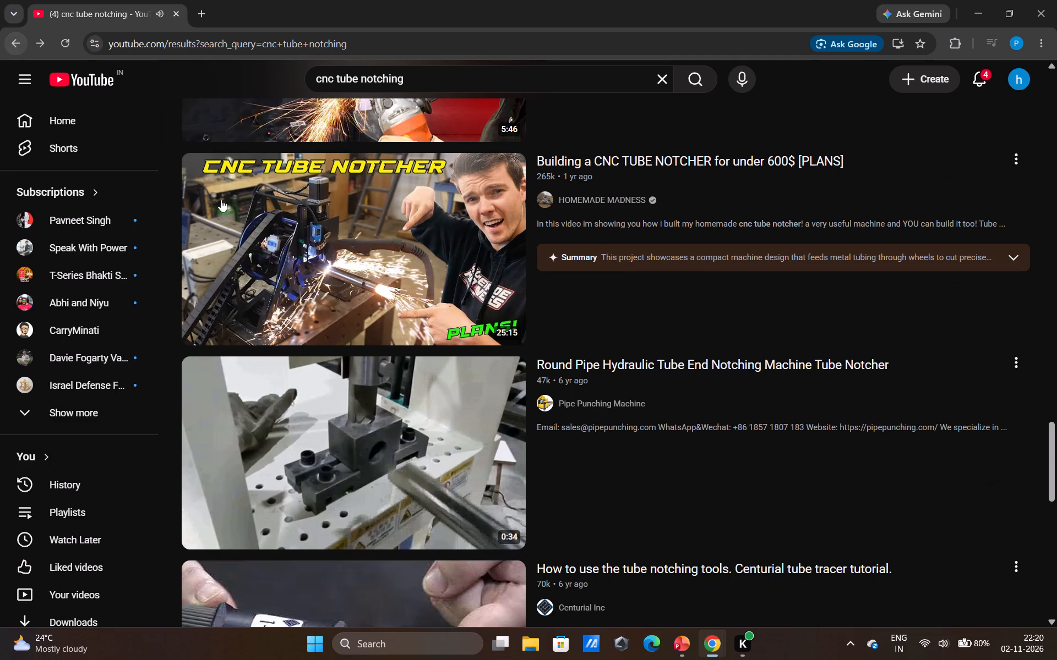
# Examine the remaining "cnc tube notching" results for other notching machines and methods, and return to the start of the list.
pyautogui.scroll(-2, 426, 427)
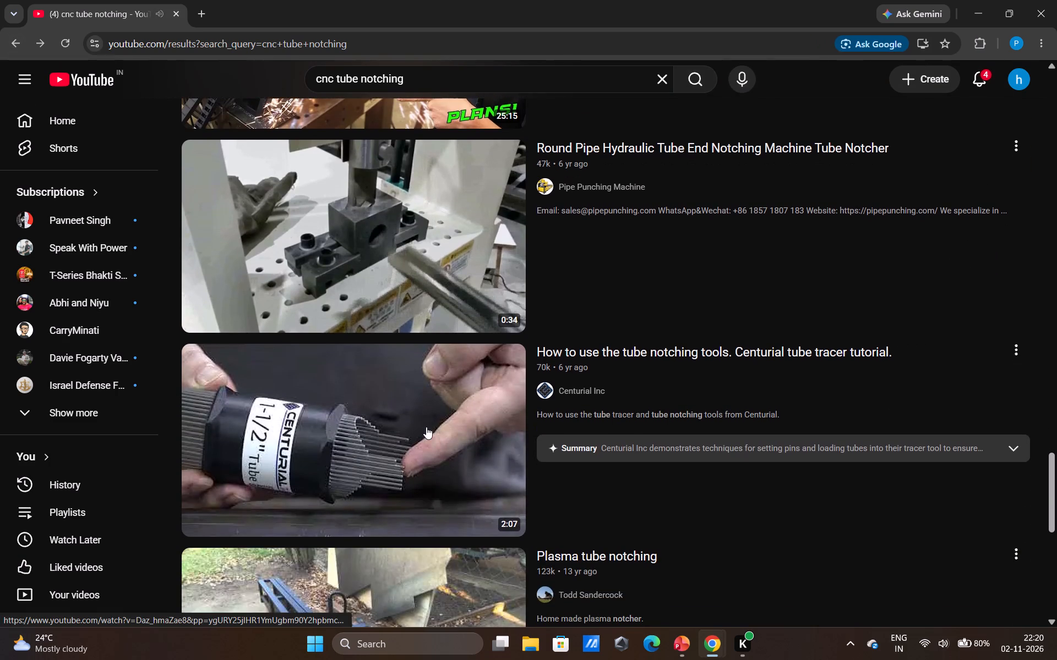
pyautogui.scroll(-4, 426, 427)
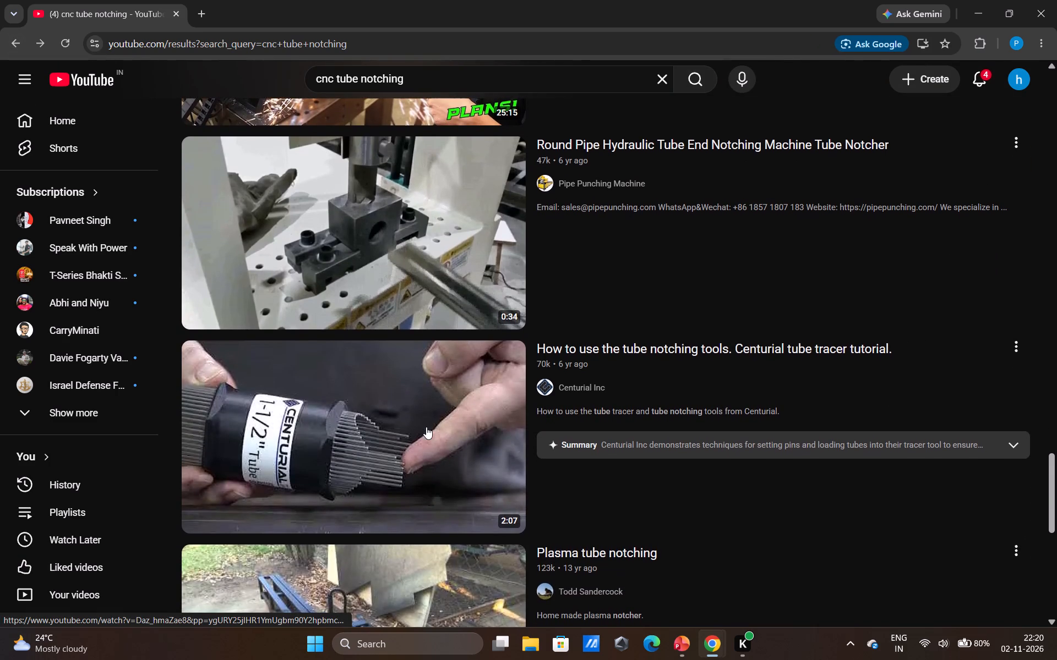
pyautogui.scroll(-2, 426, 427)
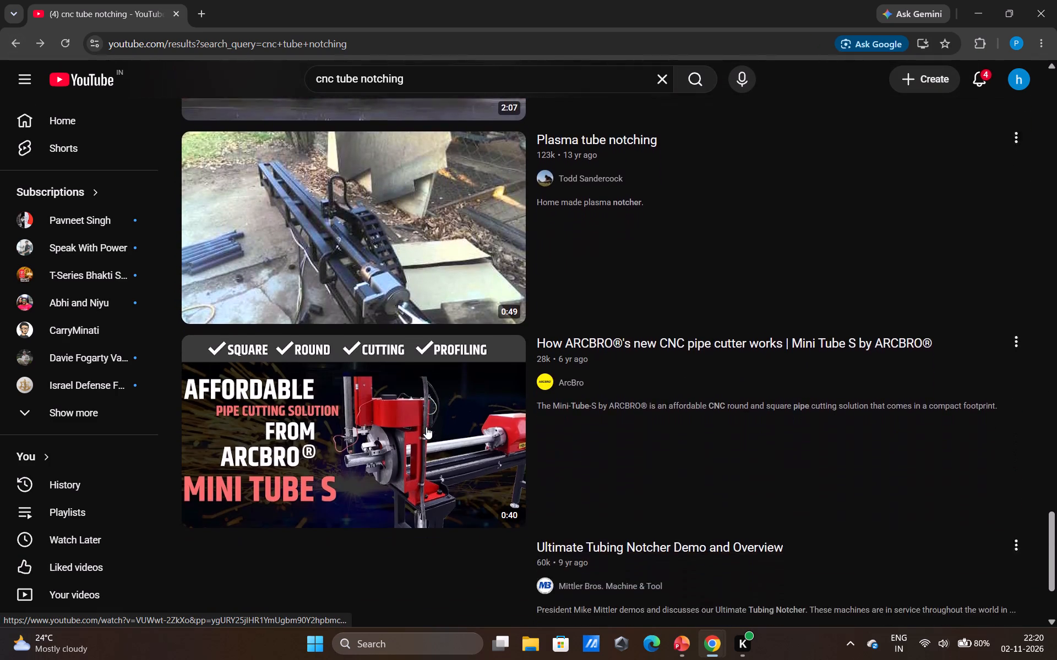
pyautogui.scroll(-1, 426, 427)
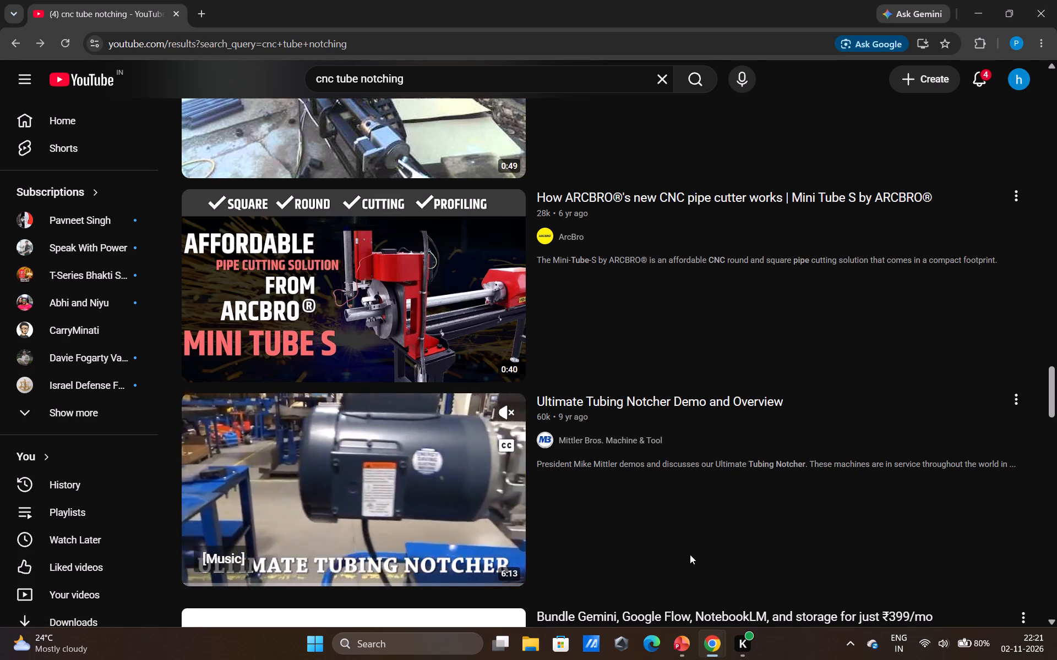
pyautogui.scroll(-1, 690, 554)
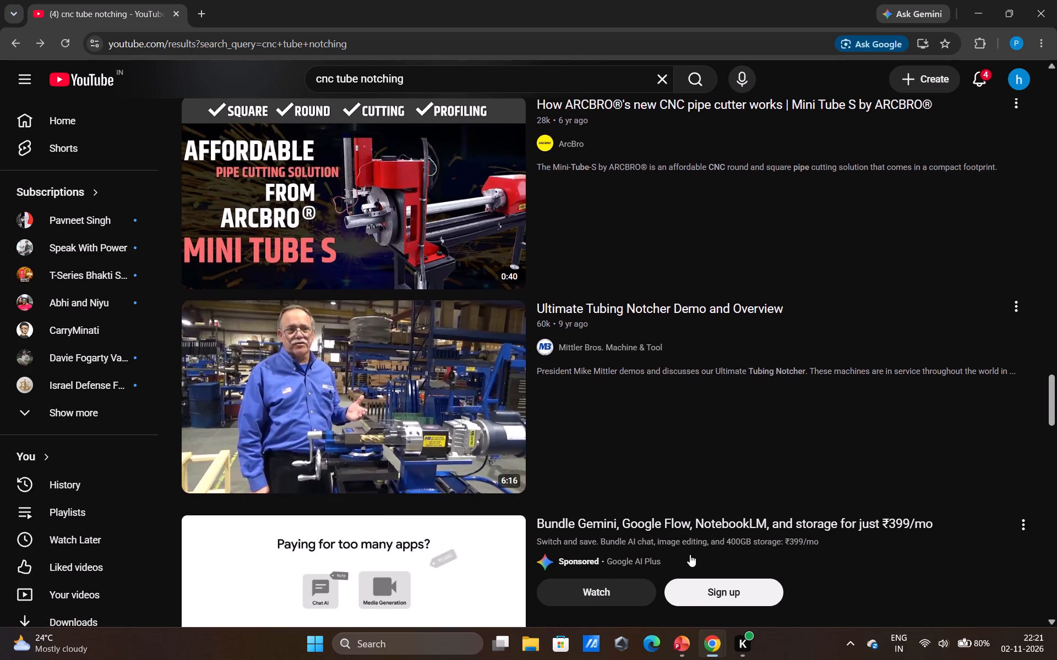
pyautogui.scroll(-4, 690, 554)
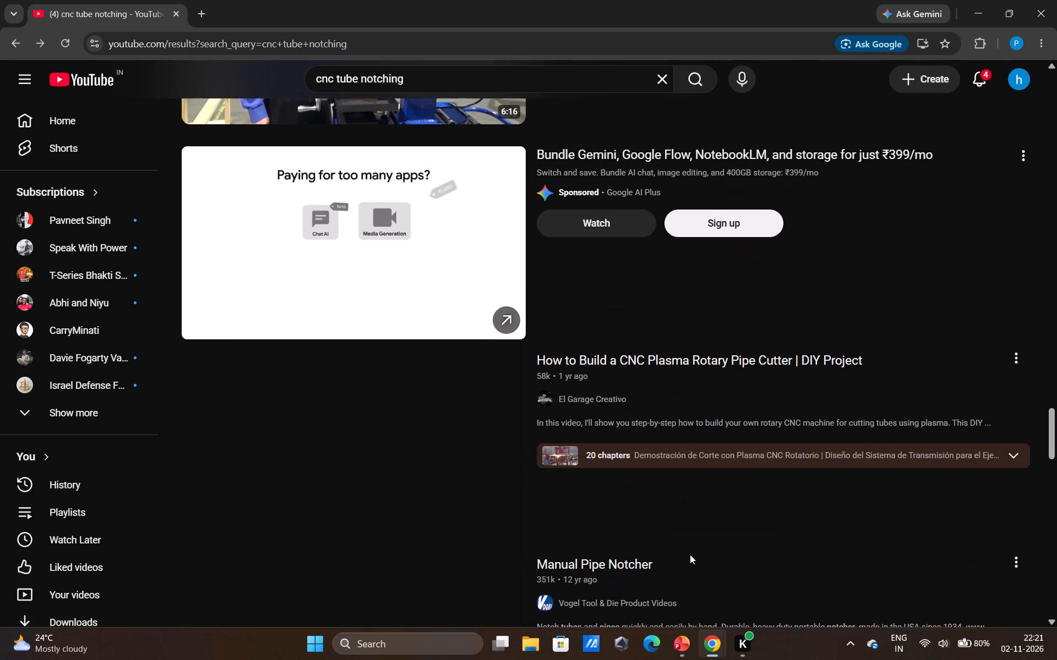
pyautogui.scroll(-3, 690, 554)
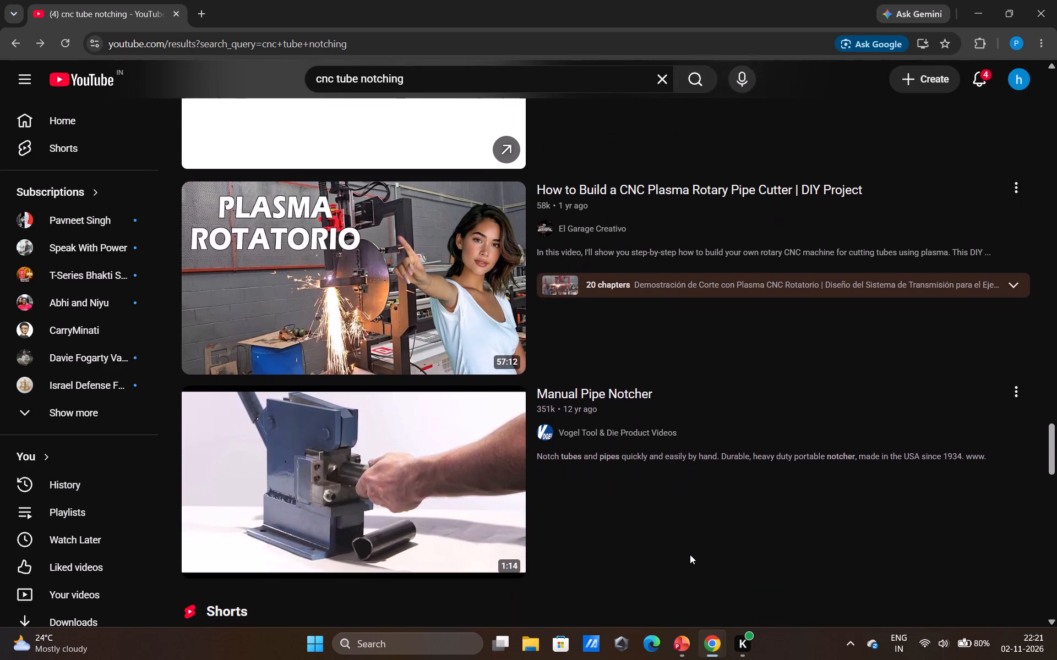
pyautogui.scroll(-4, 690, 554)
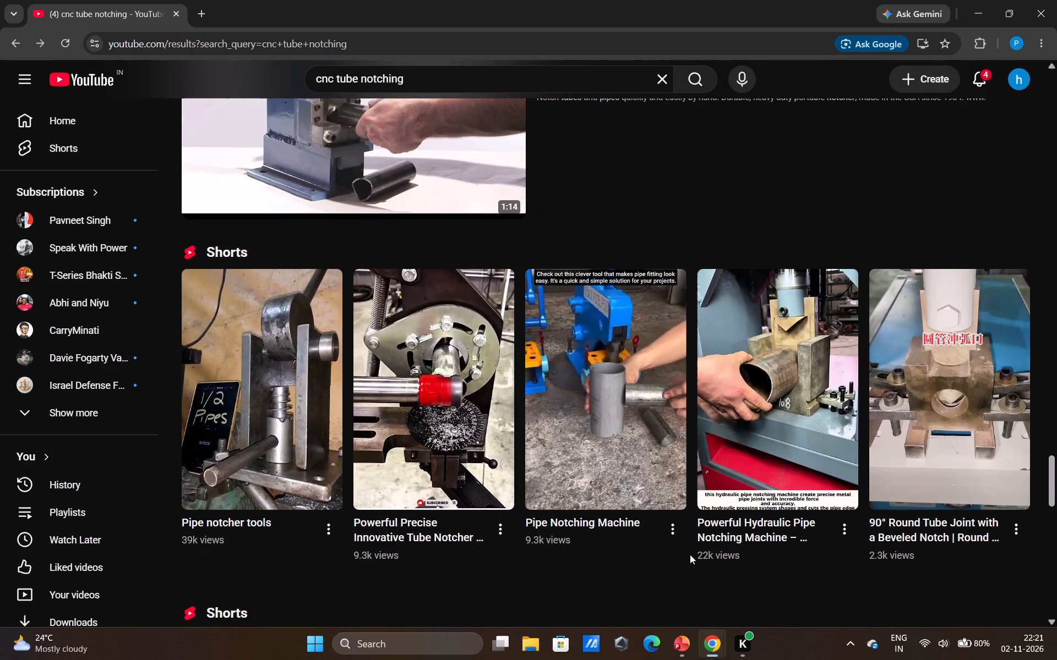
pyautogui.scroll(-6, 690, 554)
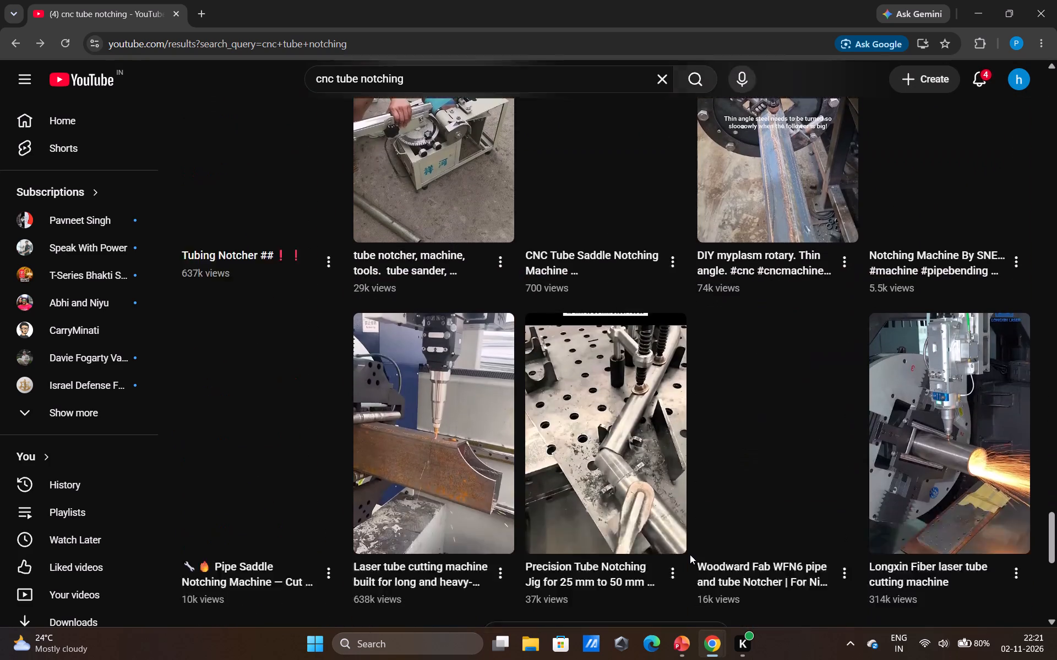
pyautogui.scroll(-5, 690, 554)
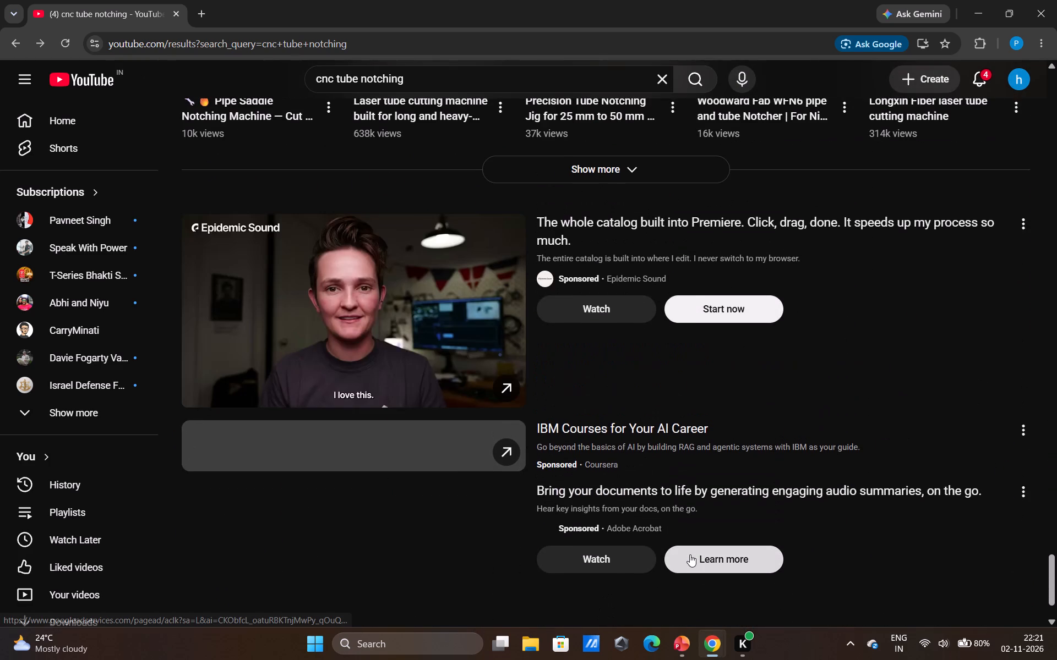
pyautogui.scroll(-3, 690, 554)
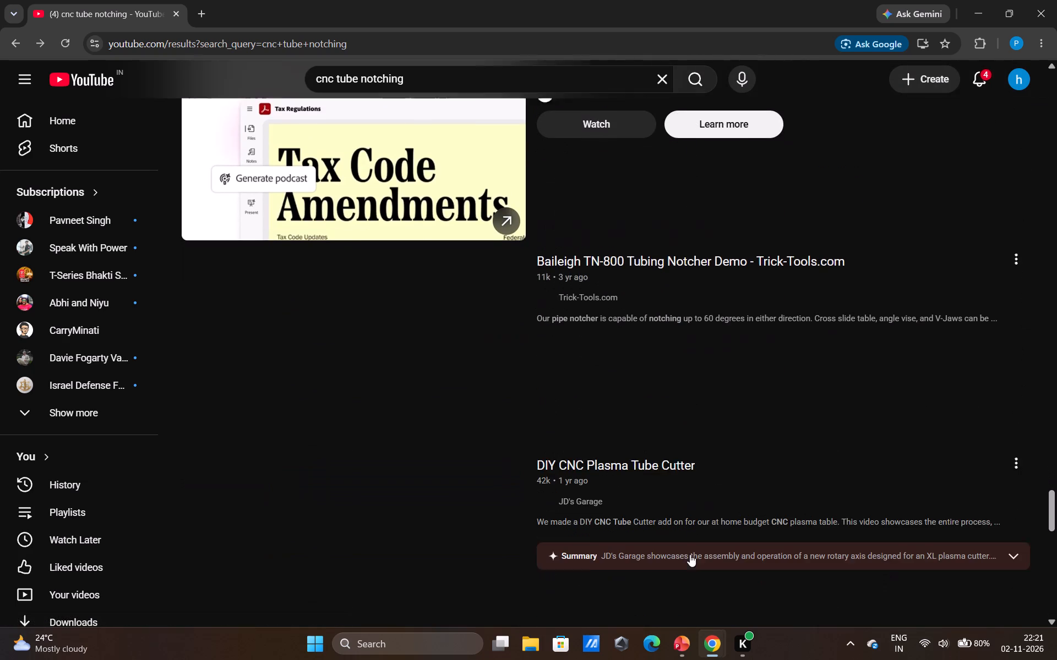
pyautogui.scroll(-3, 690, 554)
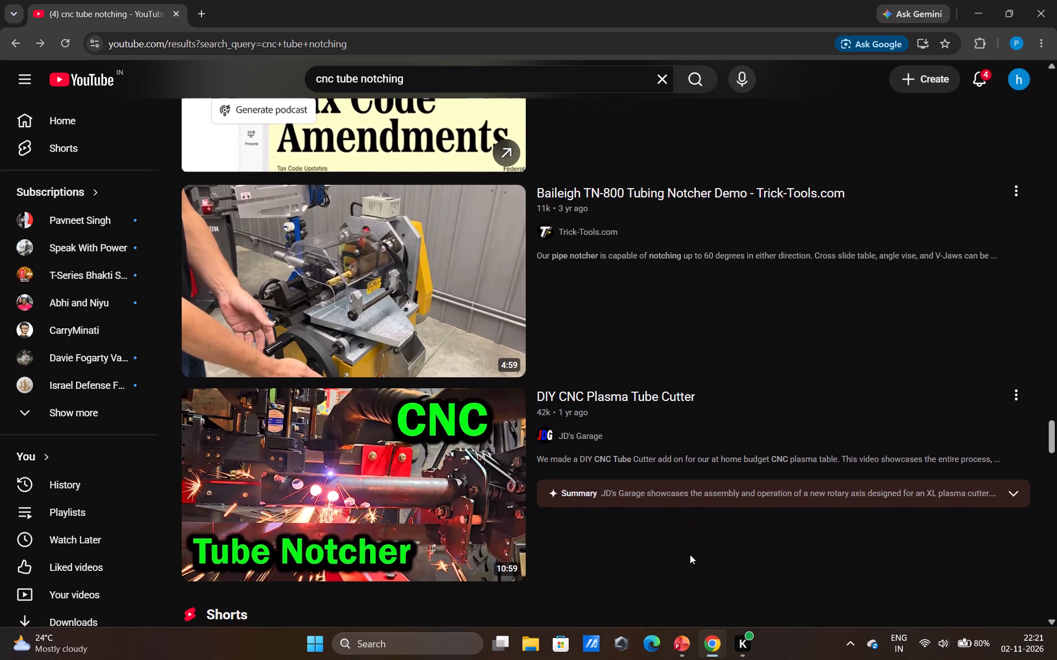
pyautogui.scroll(-5, 690, 554)
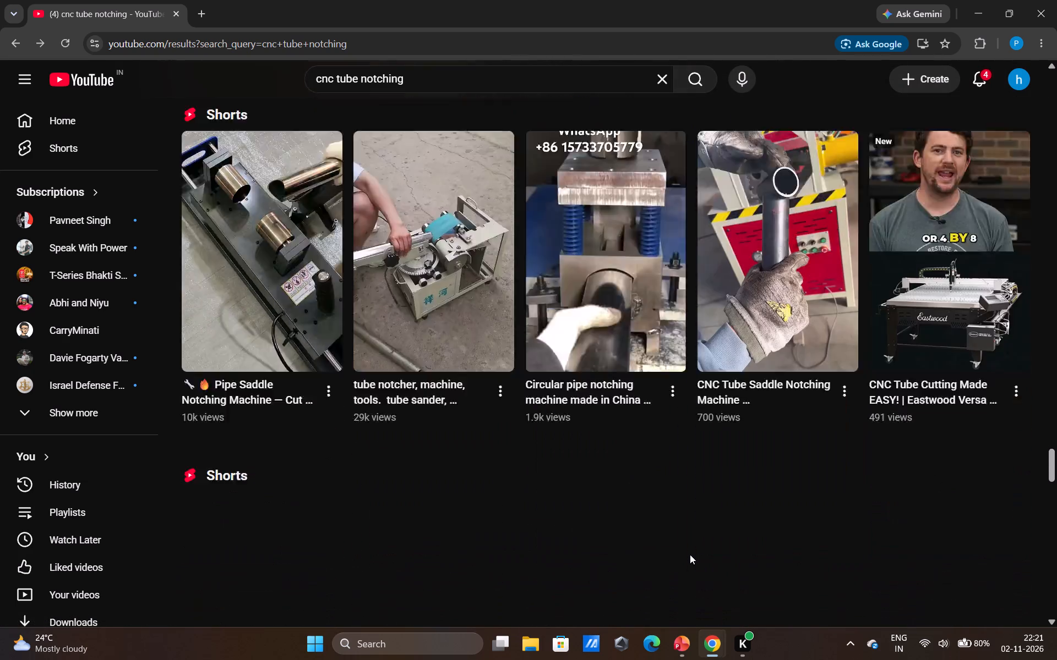
pyautogui.scroll(-2, 690, 554)
pyautogui.scroll(17, 690, 554)
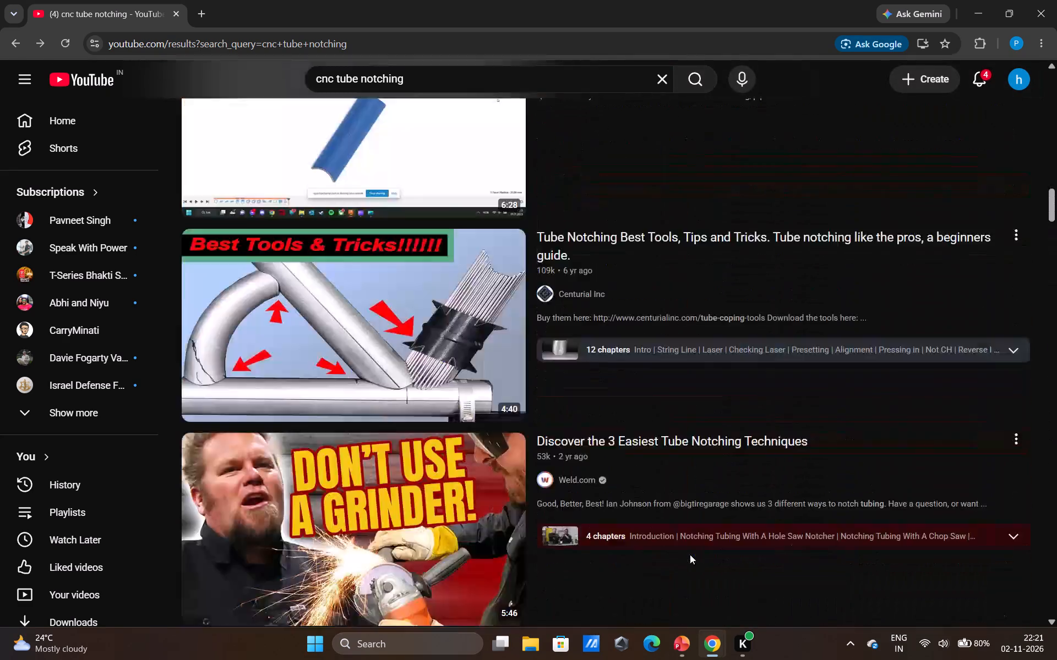
pyautogui.scroll(8, 690, 554)
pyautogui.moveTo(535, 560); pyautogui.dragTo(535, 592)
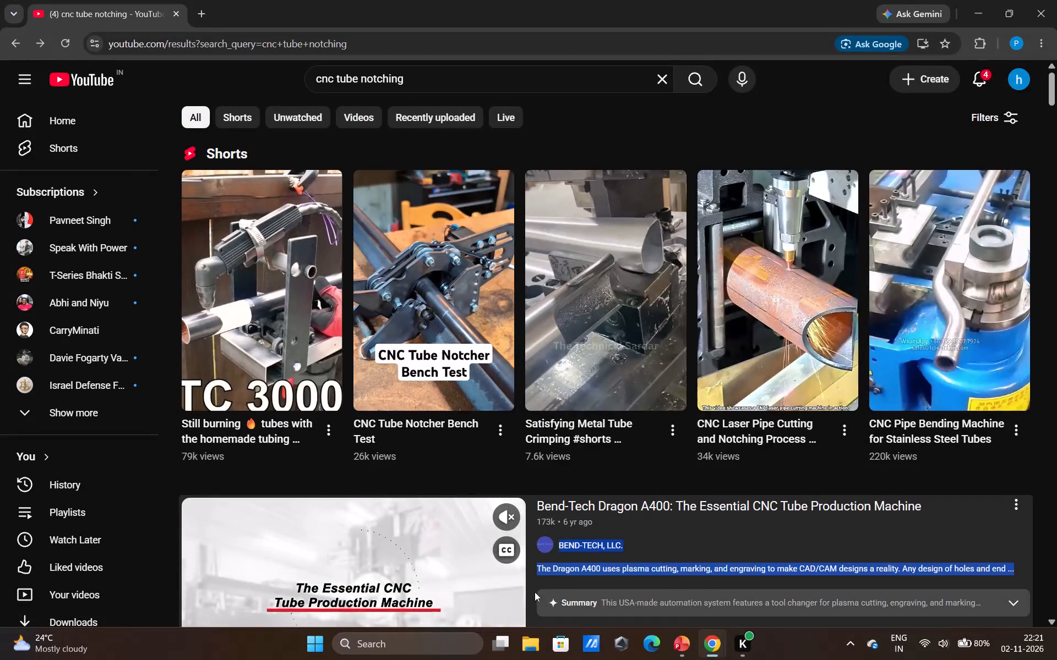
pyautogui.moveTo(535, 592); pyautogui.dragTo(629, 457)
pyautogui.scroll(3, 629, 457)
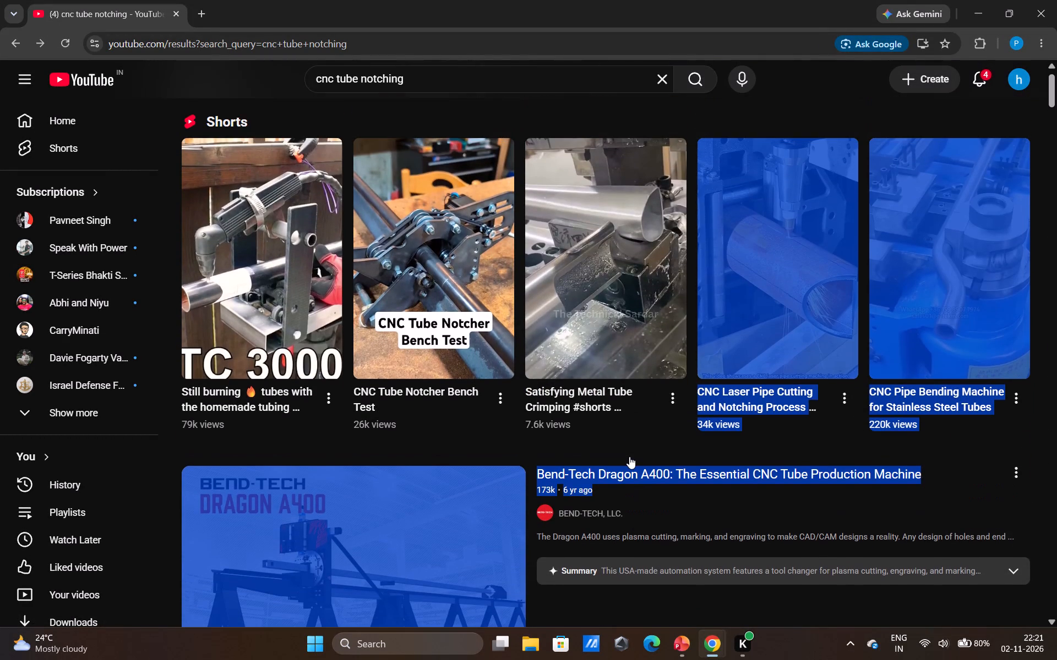
# Watch the "CNC Tube Notcher Bench Test" short from the start of the results, and return to the results list.
pyautogui.scroll(1, 629, 457)
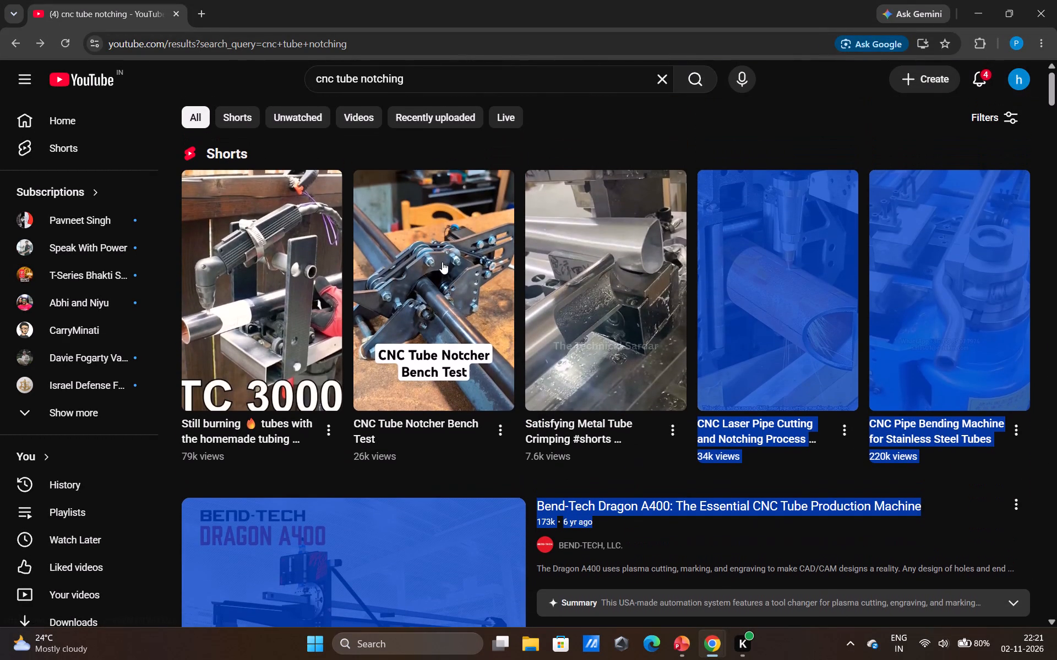
pyautogui.click(442, 262)
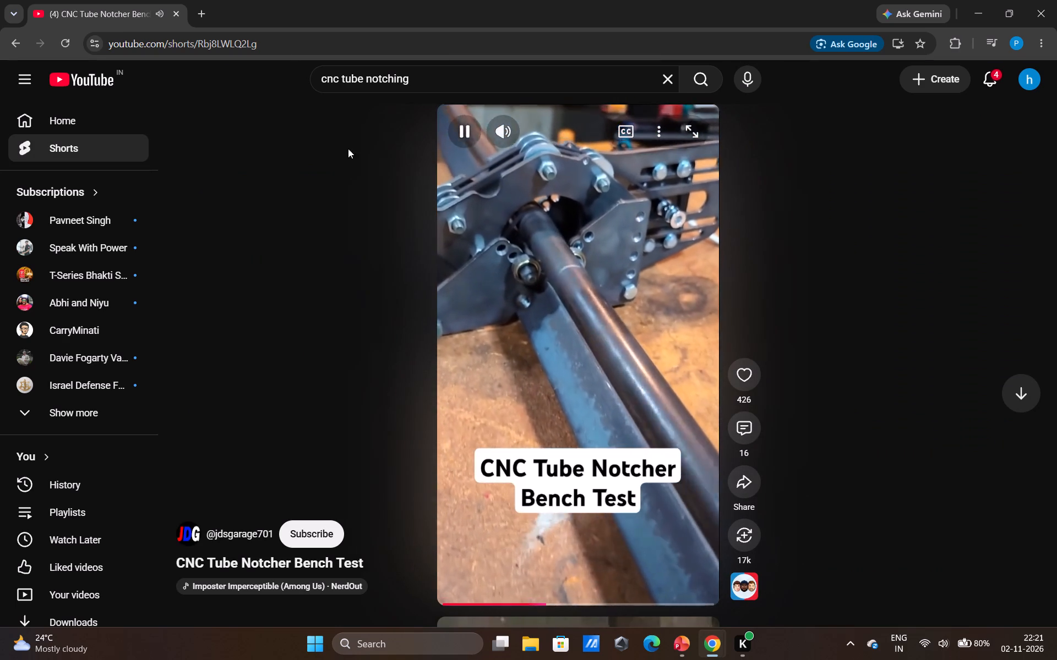
pyautogui.click(0, 43)
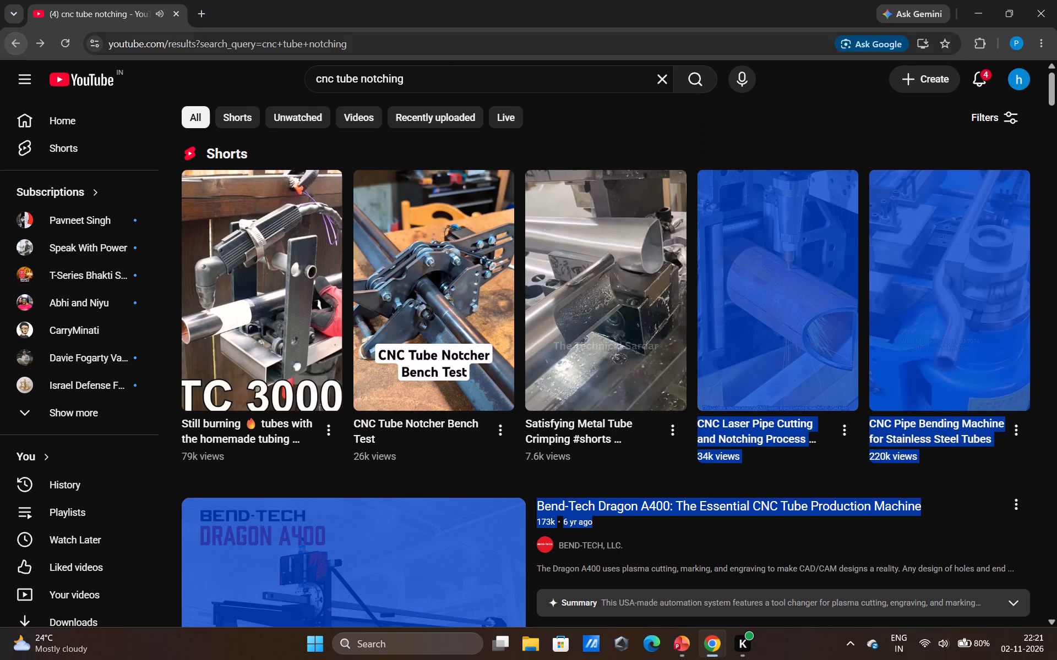
# Open a new browser tab and search Google for a private individual's name.
pyautogui.click(203, 18)
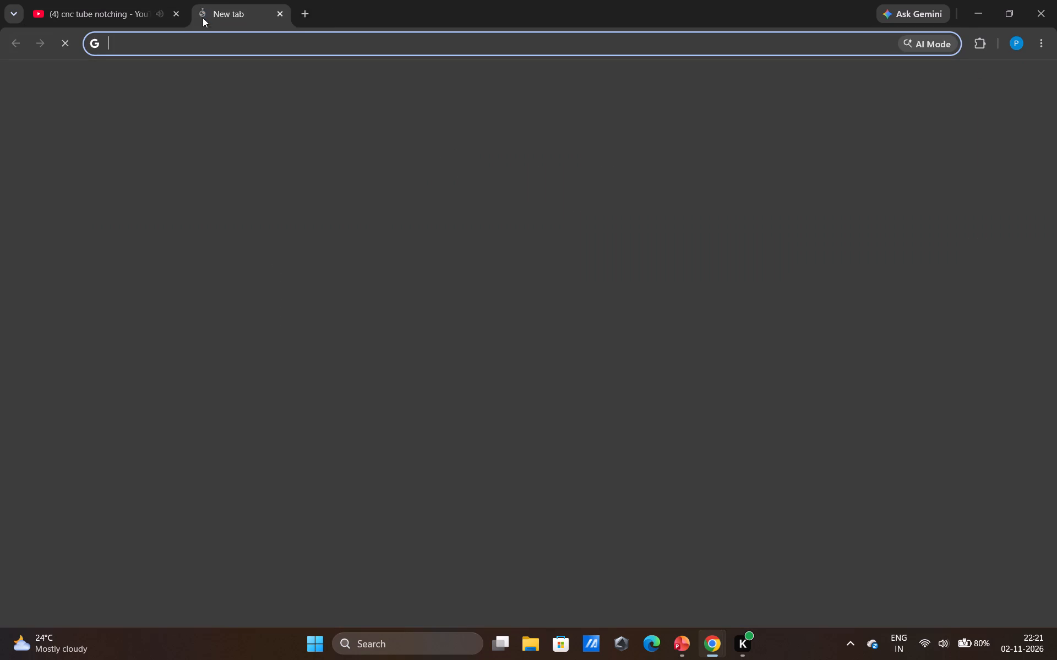
pyautogui.click(385, 262)
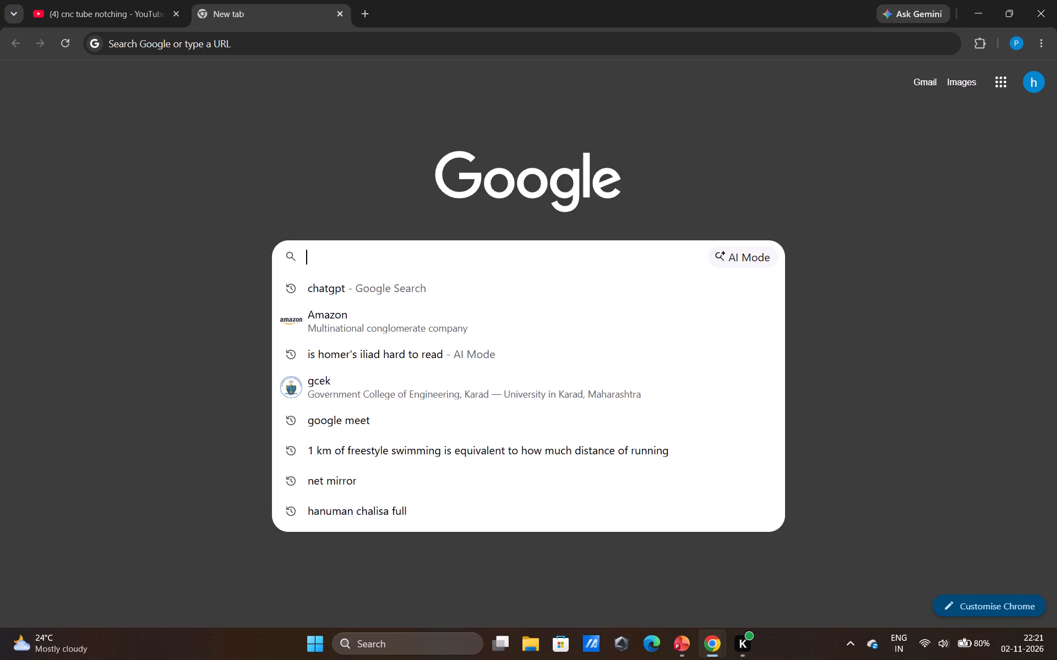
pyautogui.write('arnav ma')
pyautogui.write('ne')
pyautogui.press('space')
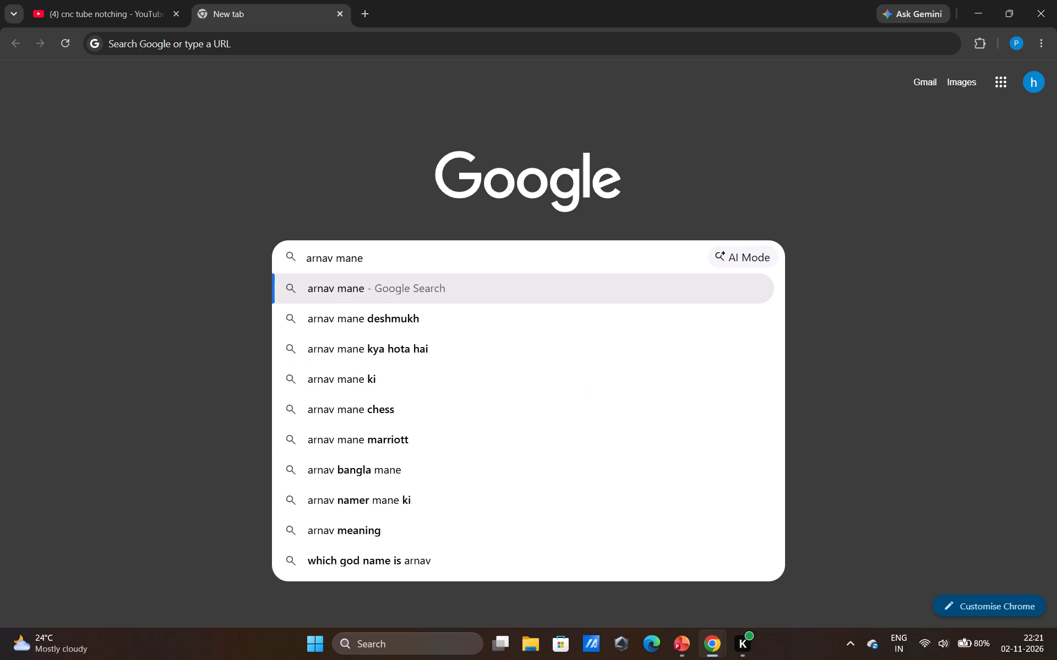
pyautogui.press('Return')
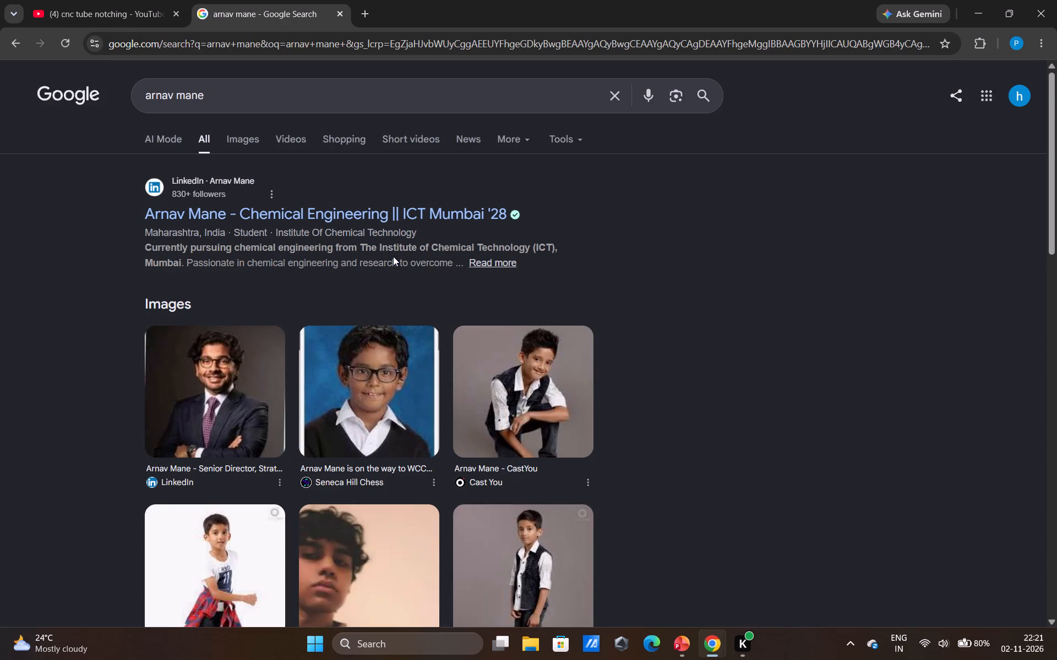
# Examine the person's ChessBase player profile, including the results, openings and games, and close that browser tab.
pyautogui.scroll(-6, 393, 252)
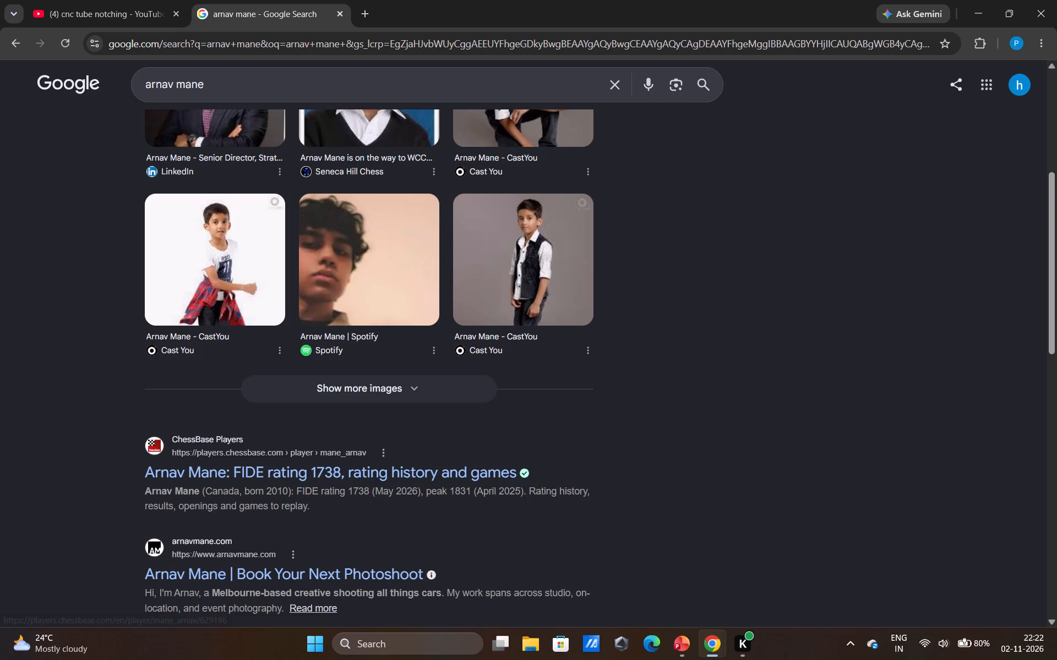
pyautogui.doubleClick(324, 477)
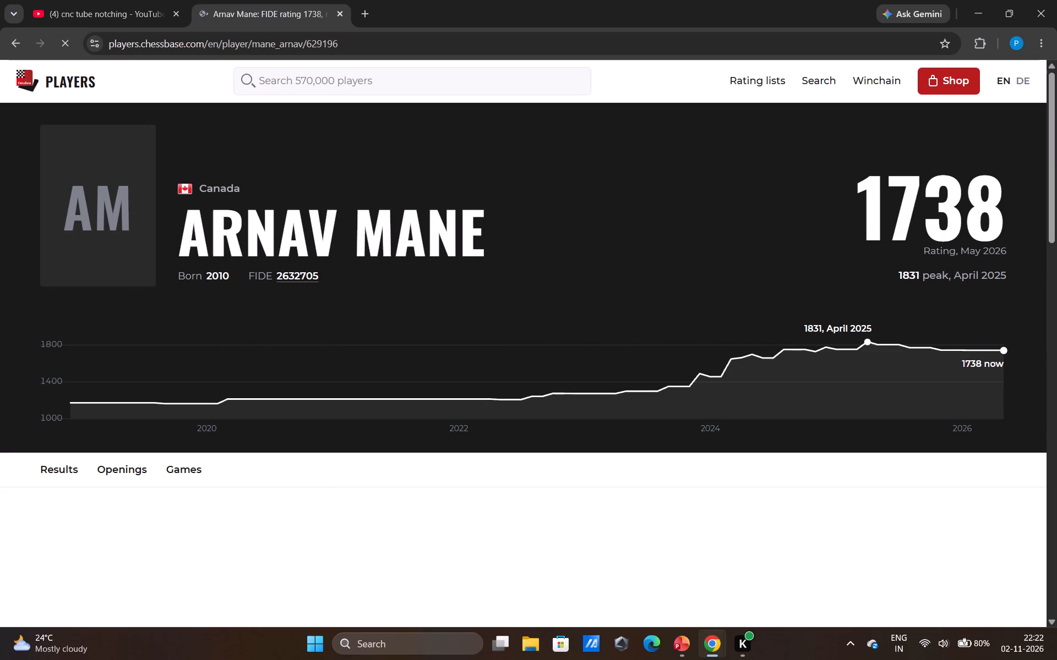
pyautogui.scroll(-1, 323, 272)
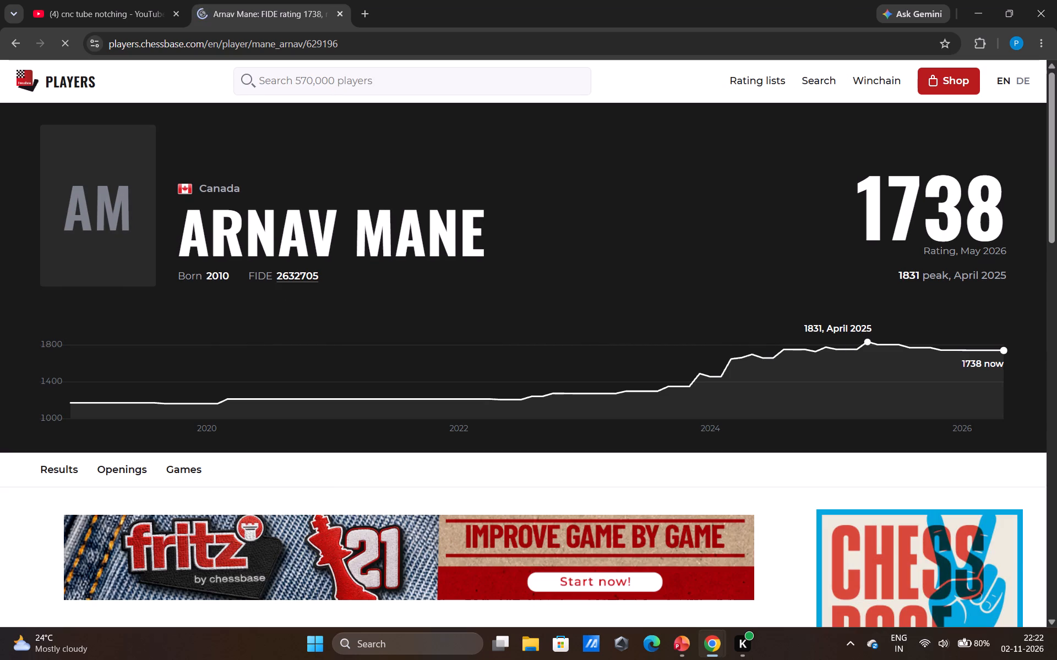
pyautogui.scroll(-1, 323, 272)
pyautogui.scroll(-4, 369, 360)
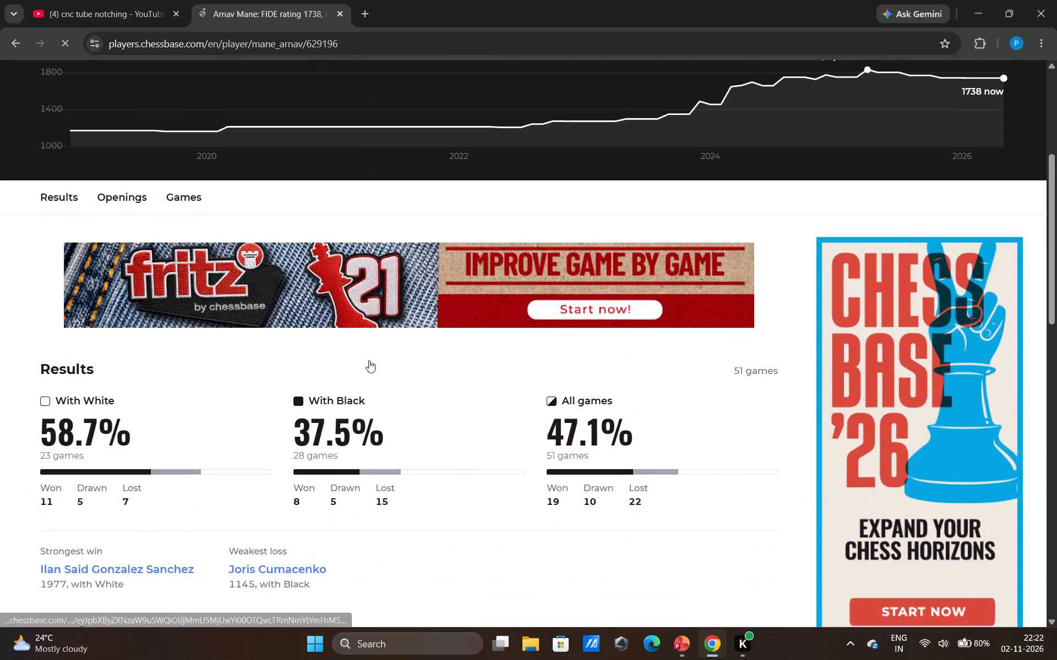
pyautogui.scroll(-4, 369, 360)
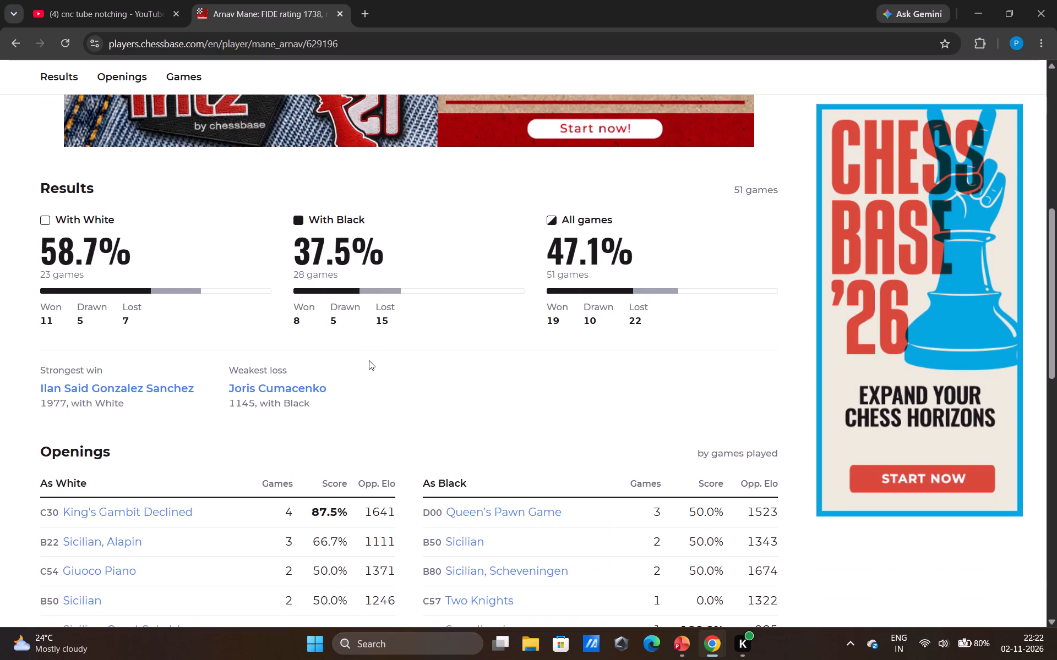
pyautogui.scroll(-5, 369, 360)
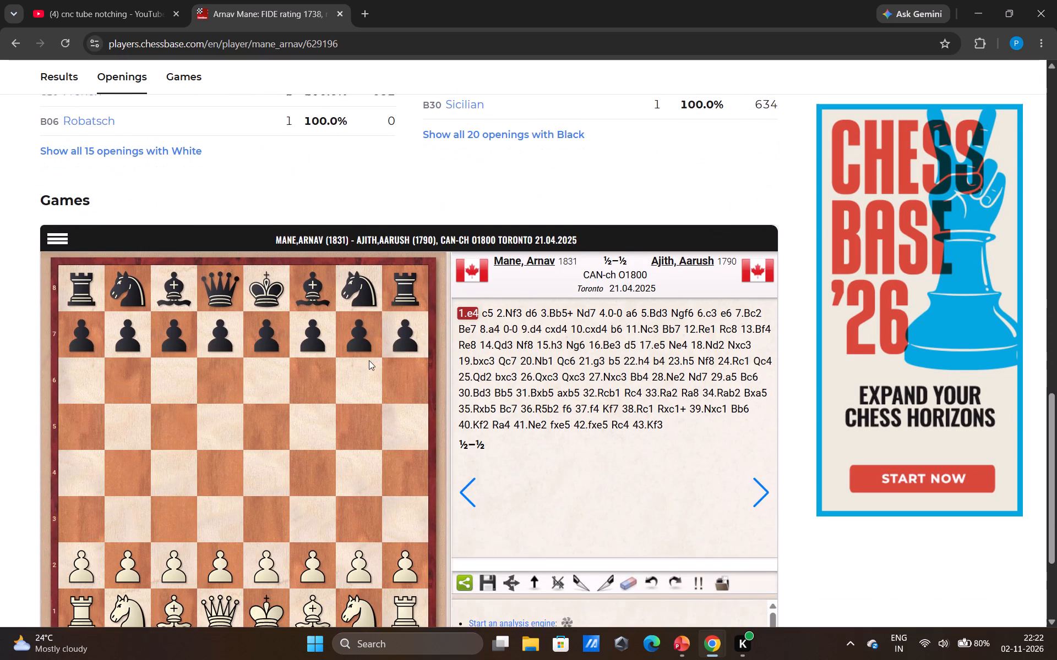
pyautogui.scroll(-3, 369, 360)
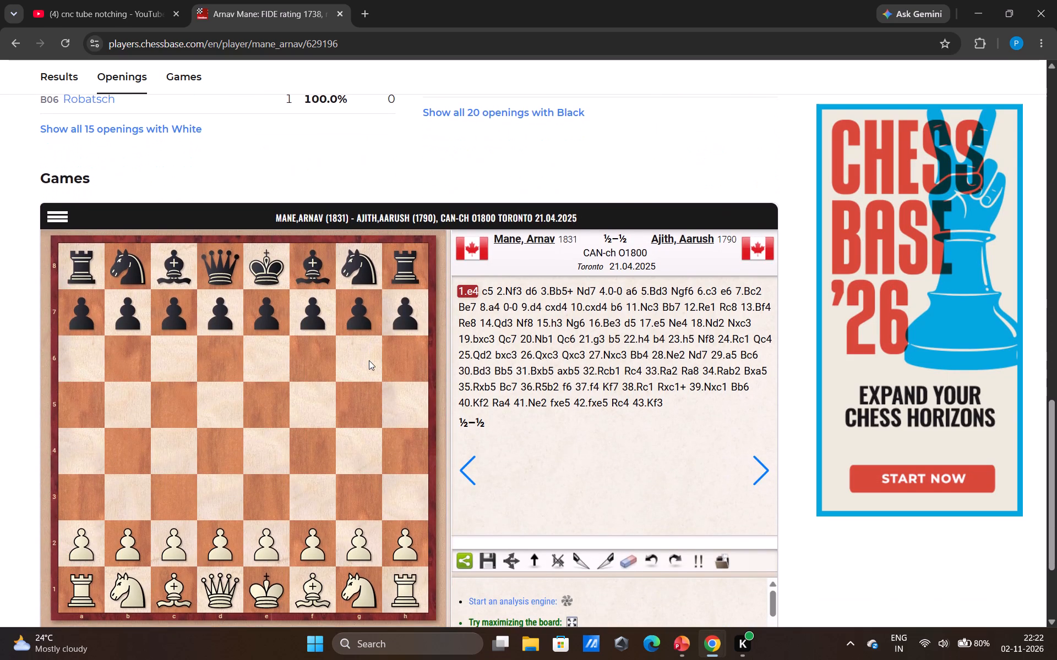
pyautogui.scroll(-2, 369, 360)
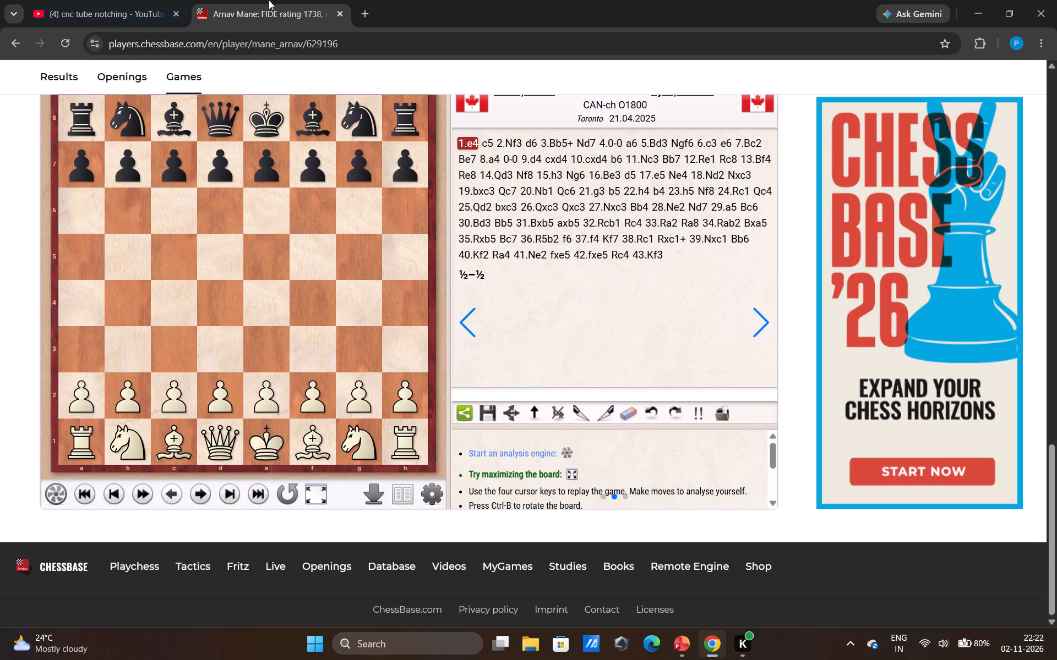
pyautogui.click(338, 13)
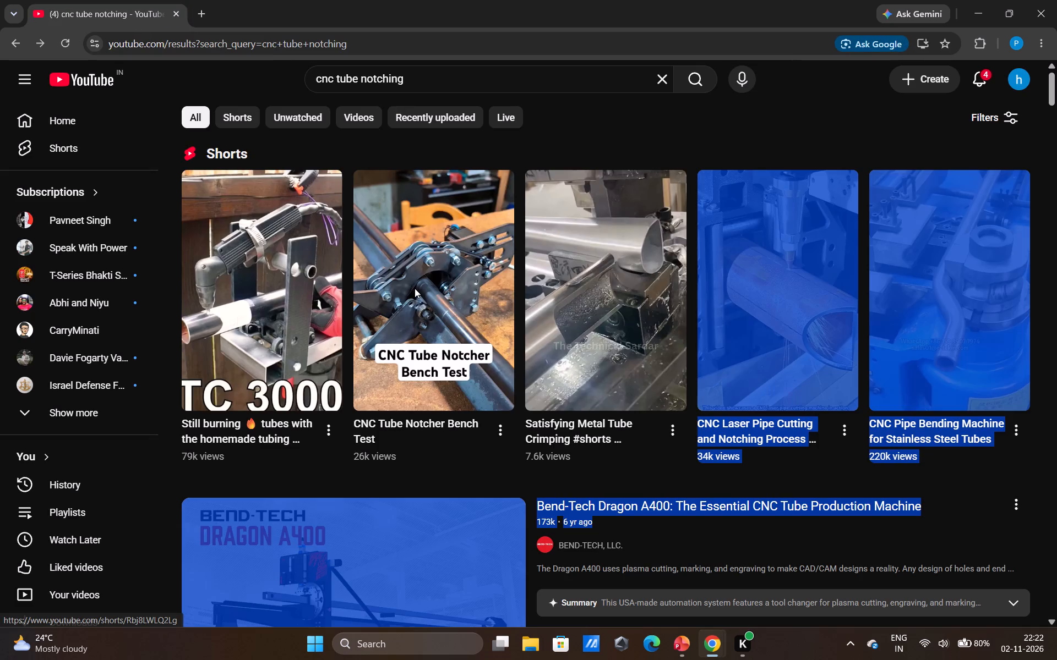
# Watch the "CNC Tube Notcher Bench Test" short again, and return to the "cnc tube notching" results.
pyautogui.click(635, 0)
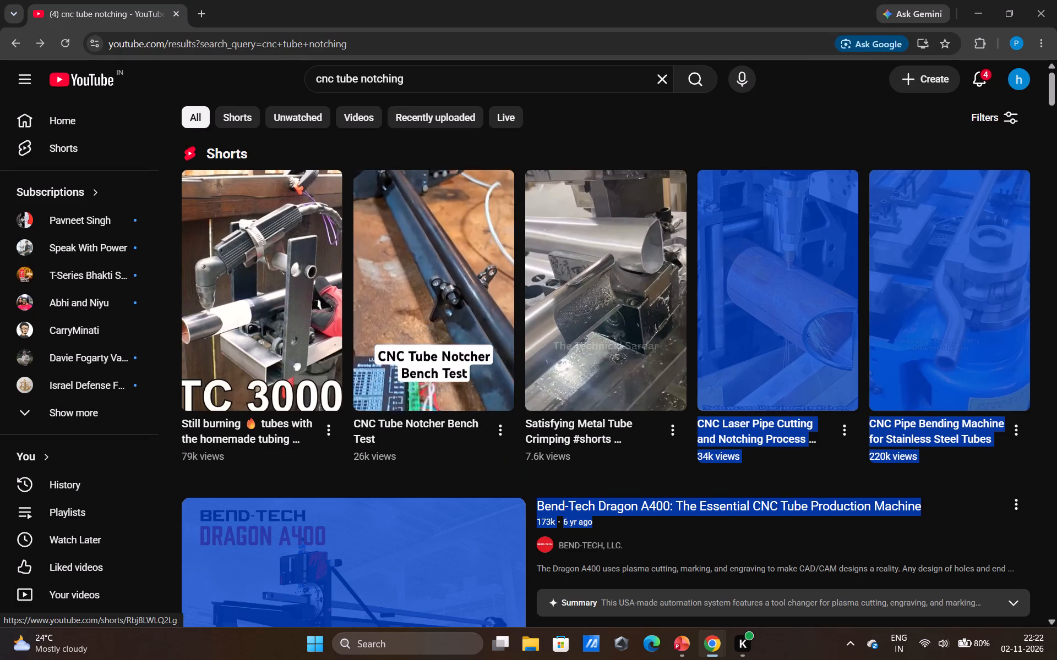
pyautogui.click(426, 312)
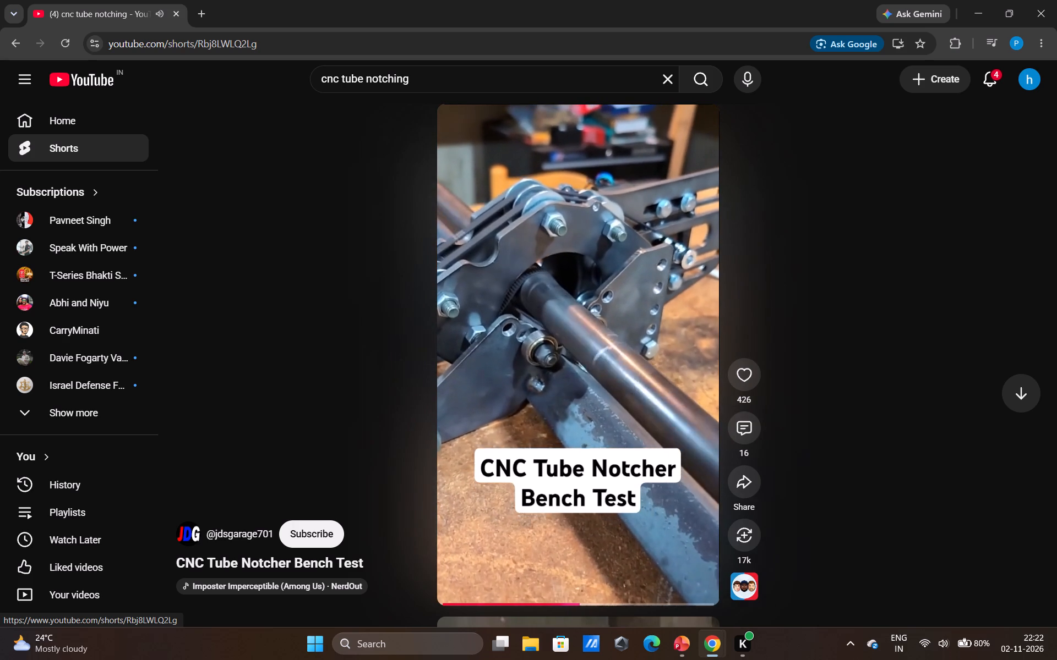
pyautogui.moveTo(426, 312); pyautogui.dragTo(445, 258)
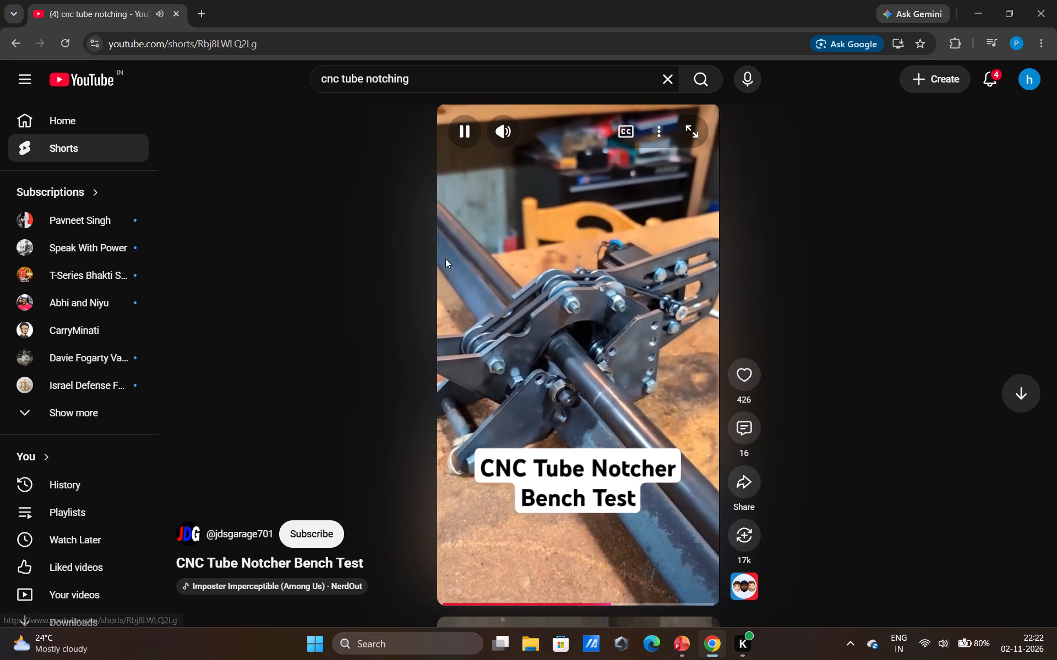
pyautogui.moveTo(445, 258); pyautogui.dragTo(445, 258)
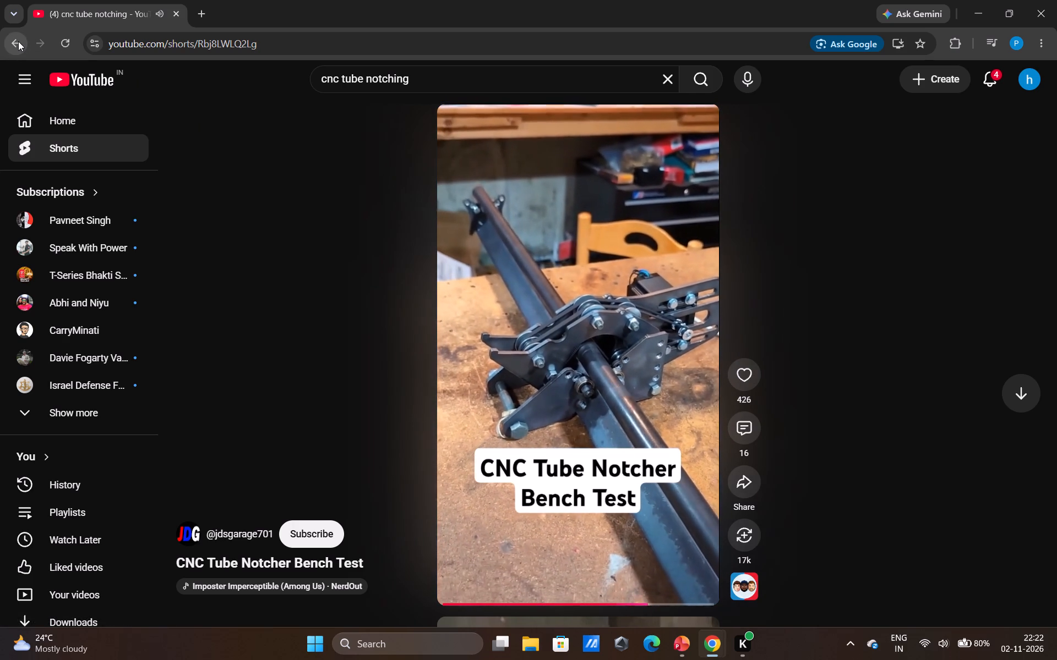
pyautogui.click(18, 41)
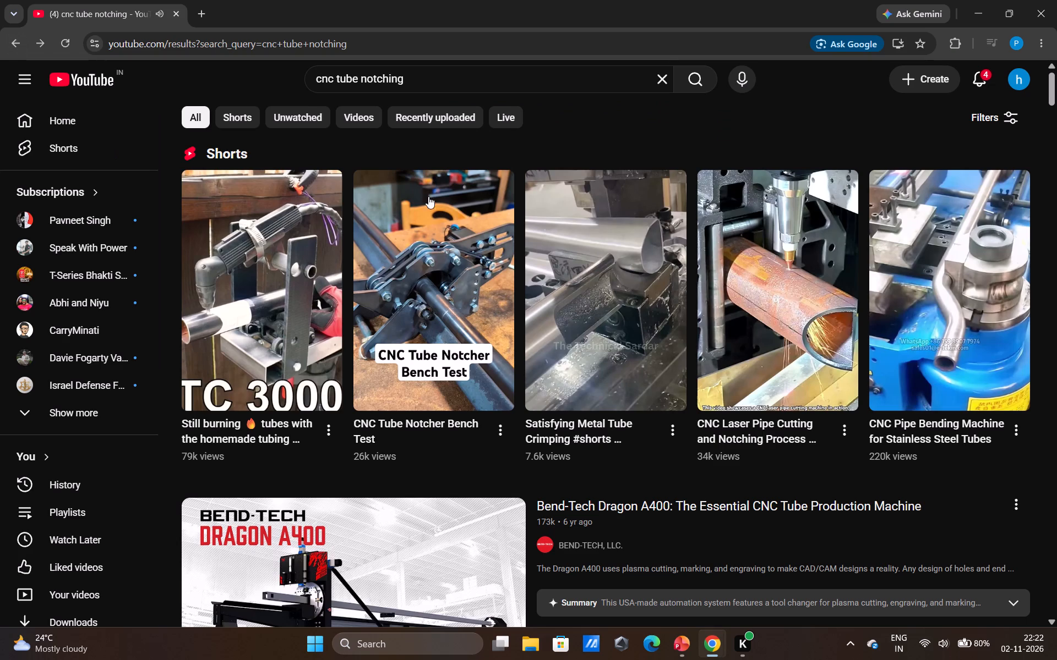
# Open the "Eastwood Versa Cut CNC Tubing Notcher Attachment" video in full screen and skip the advertisement.
pyautogui.scroll(-4, 555, 305)
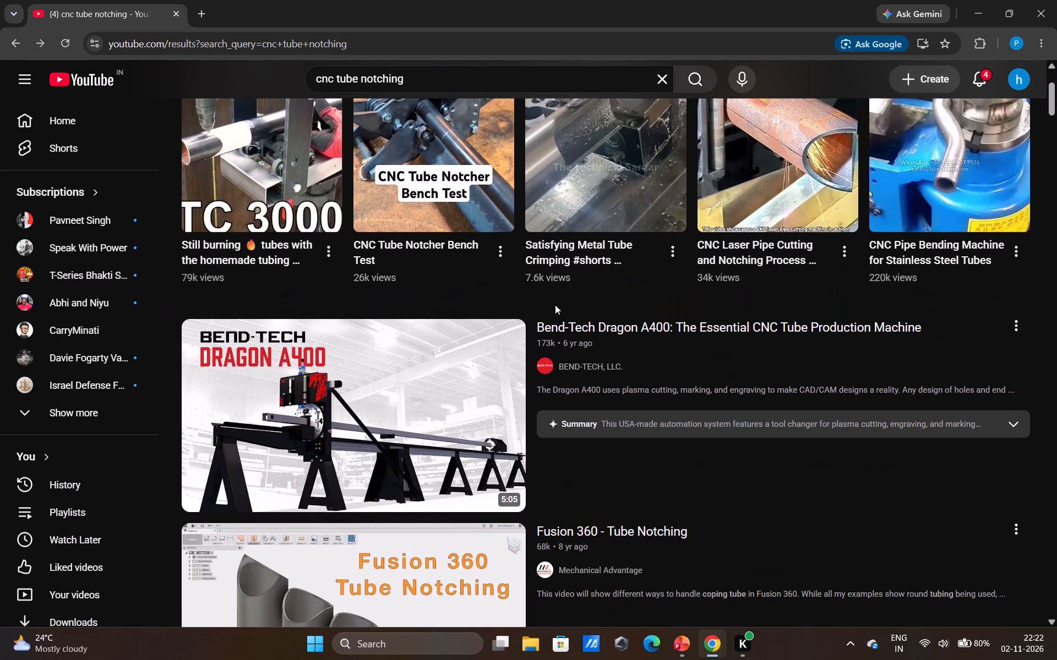
pyautogui.scroll(-1, 555, 305)
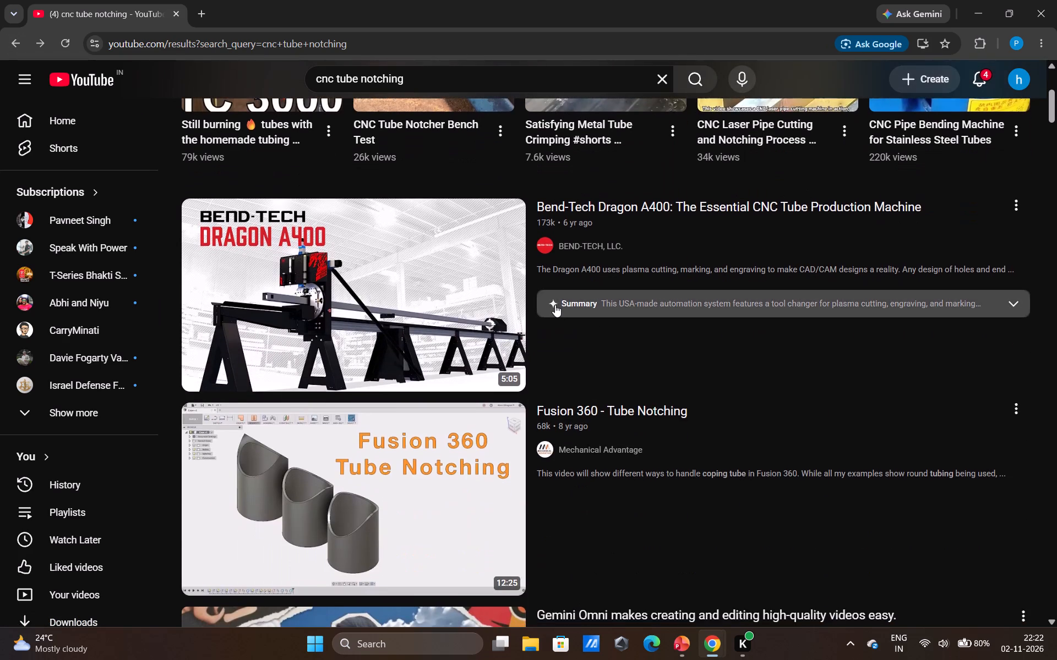
pyautogui.scroll(-3, 555, 305)
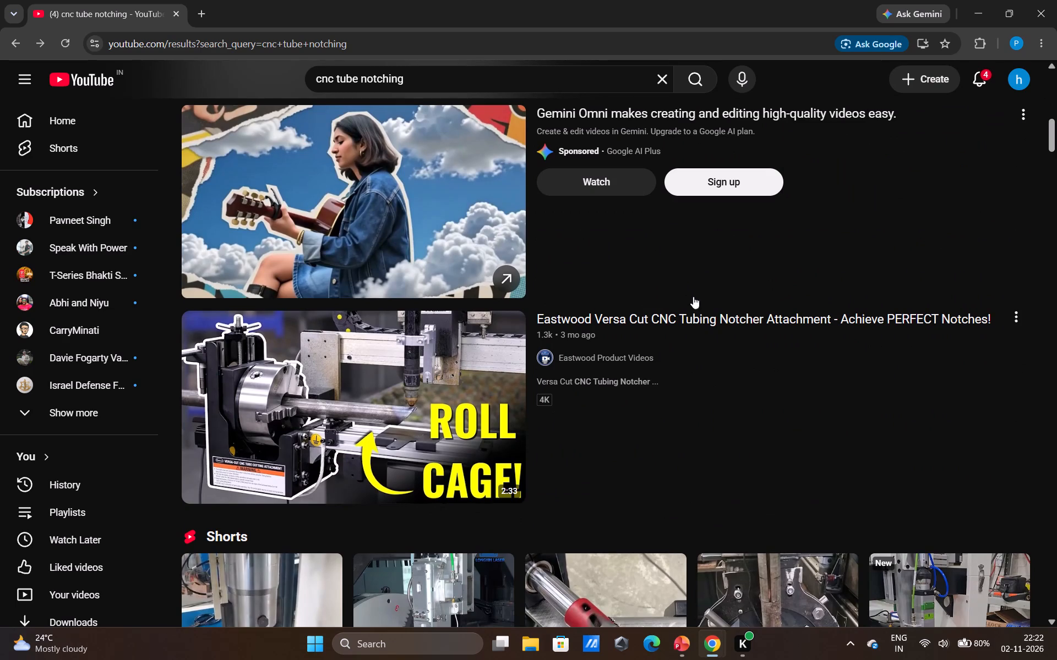
pyautogui.click(704, 319)
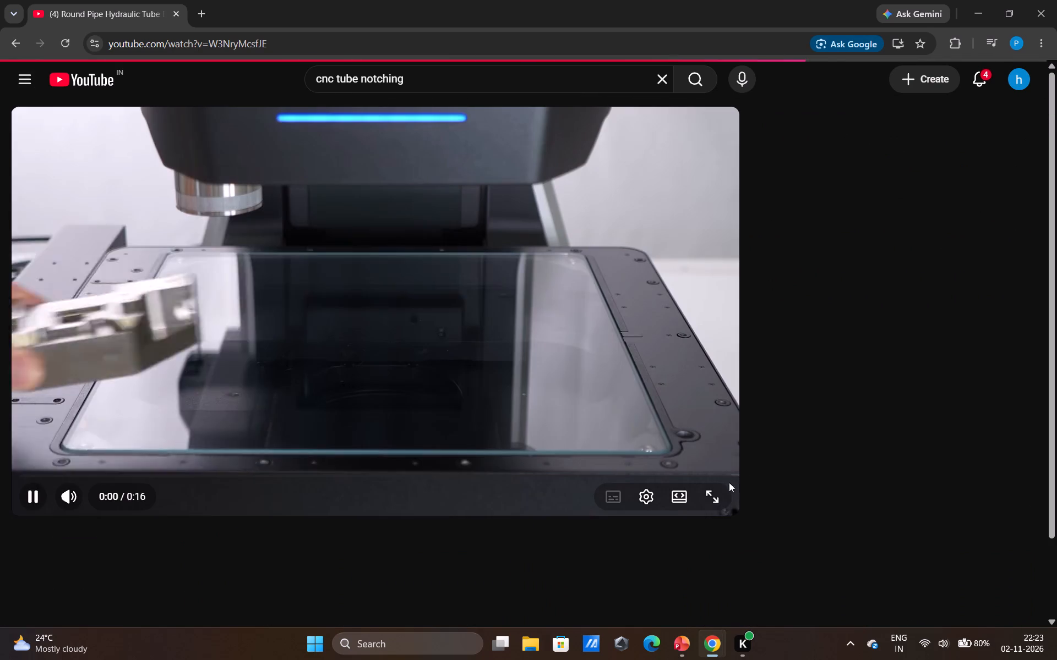
pyautogui.click(712, 503)
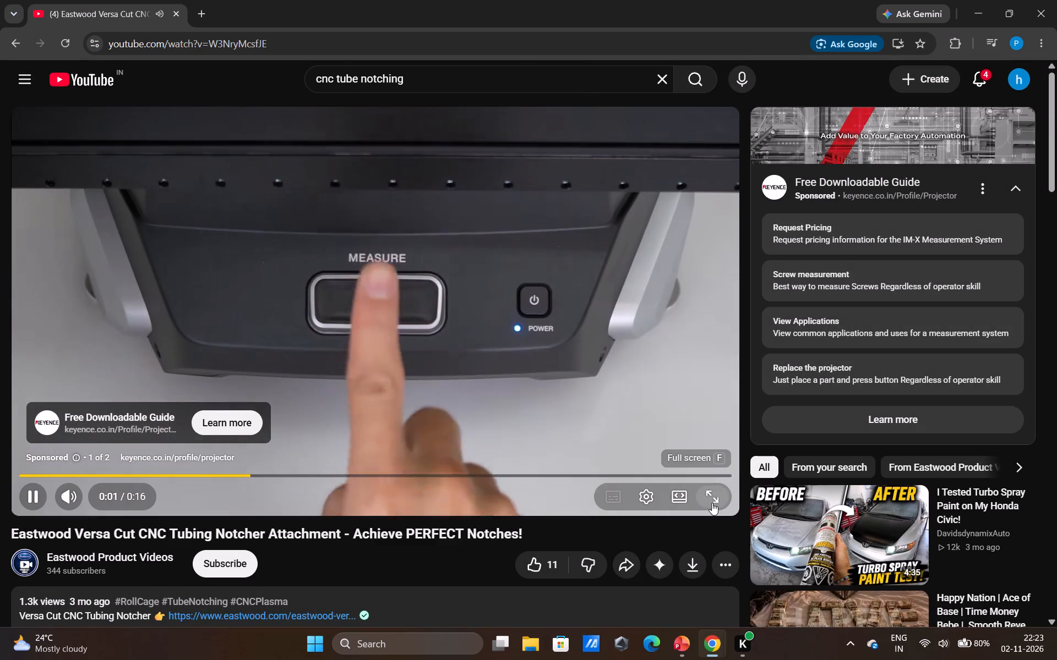
pyautogui.click(712, 503)
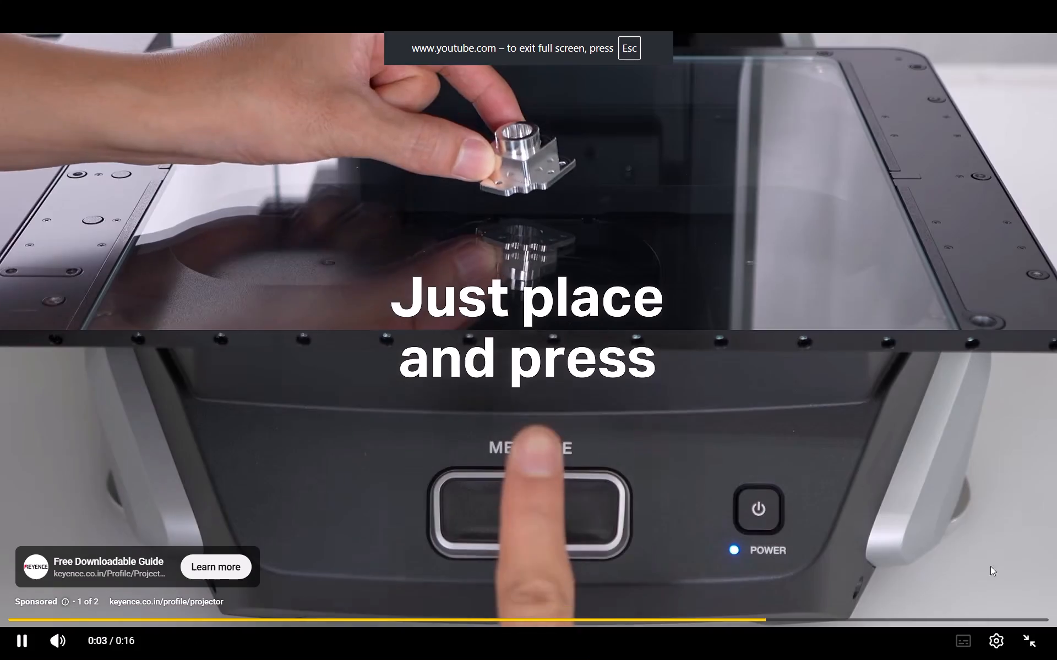
pyautogui.click(1020, 590)
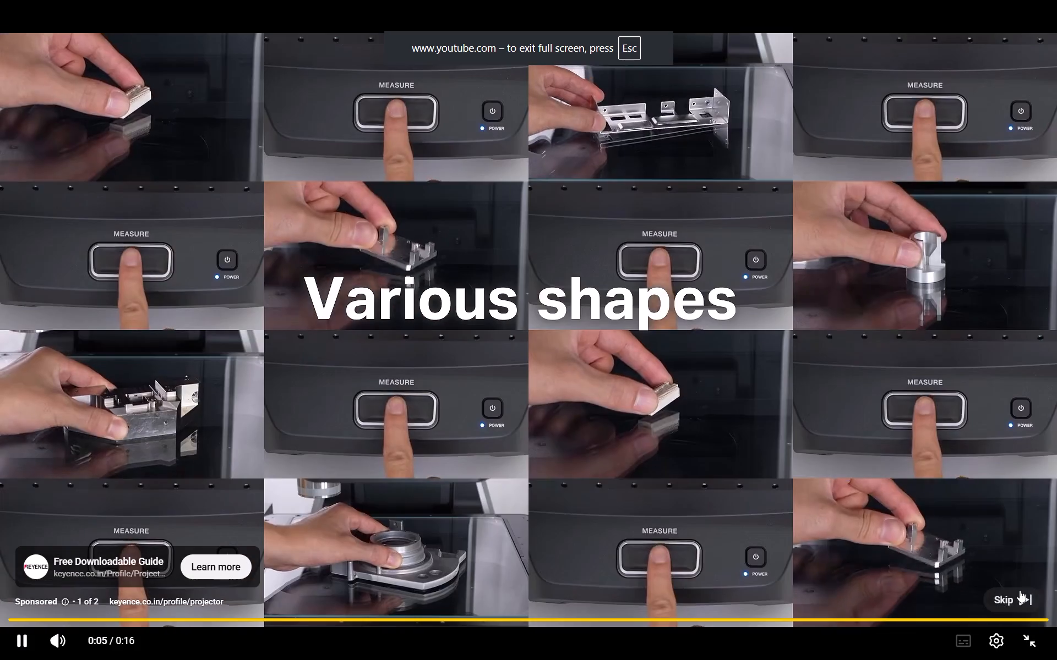
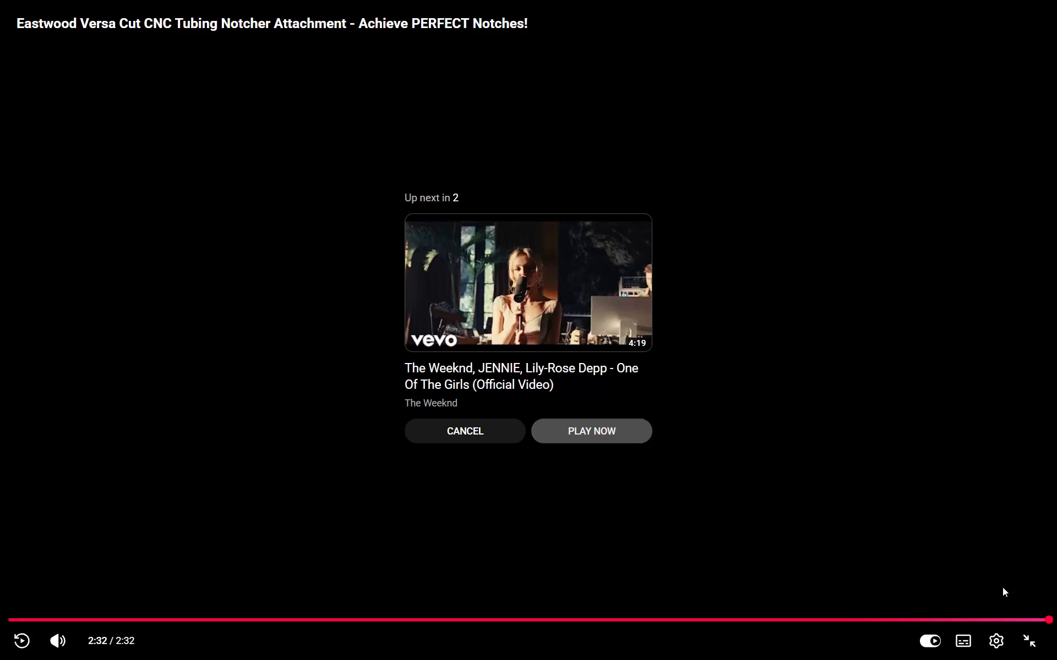
pyautogui.click(1020, 629)
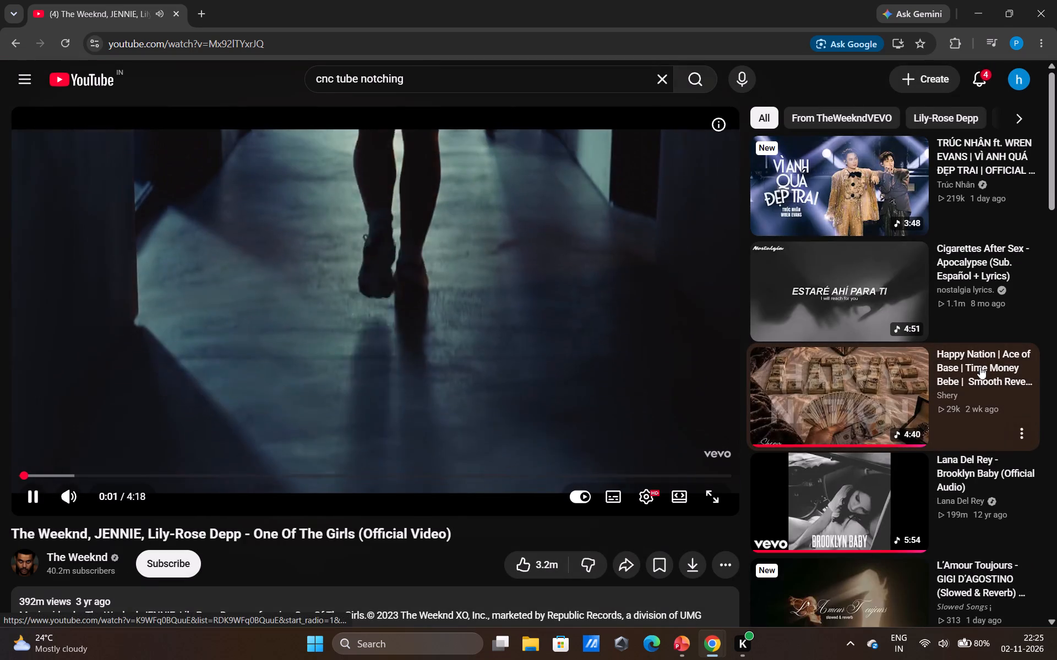
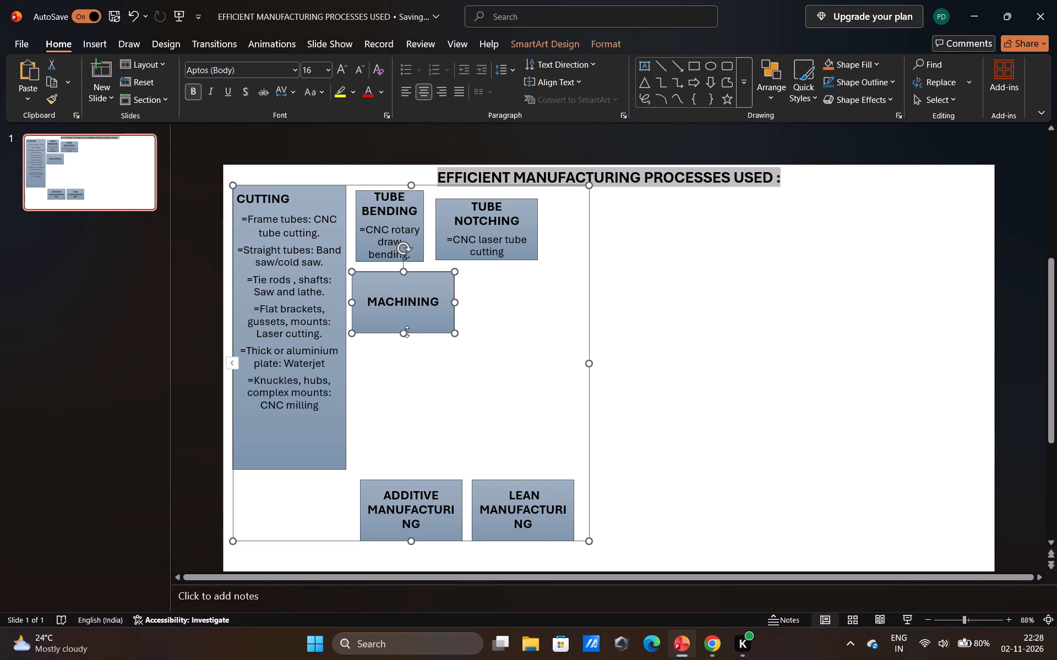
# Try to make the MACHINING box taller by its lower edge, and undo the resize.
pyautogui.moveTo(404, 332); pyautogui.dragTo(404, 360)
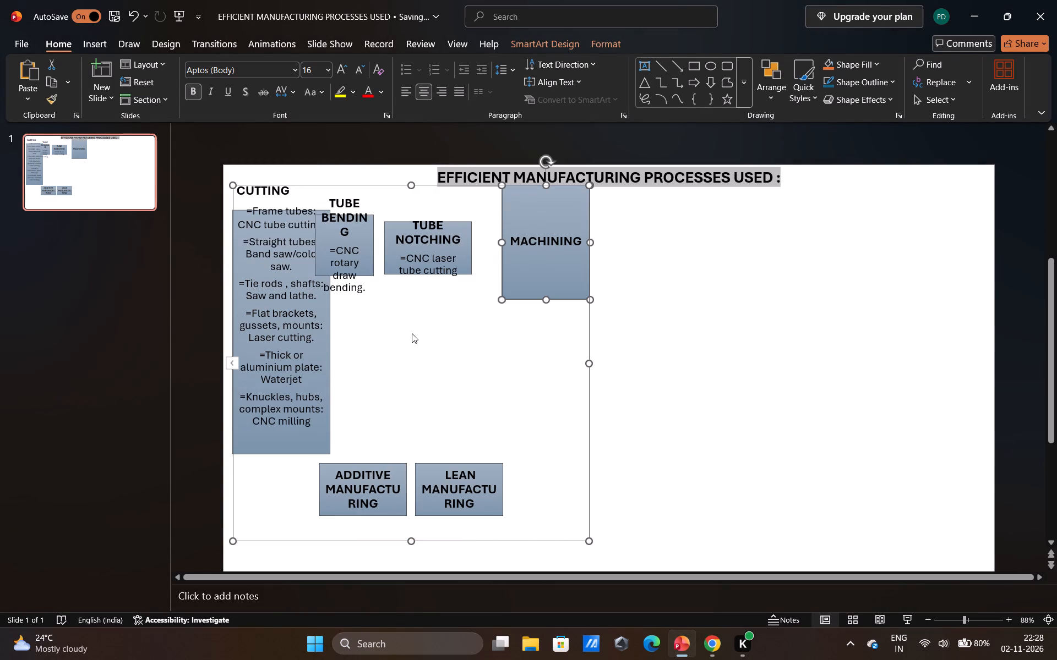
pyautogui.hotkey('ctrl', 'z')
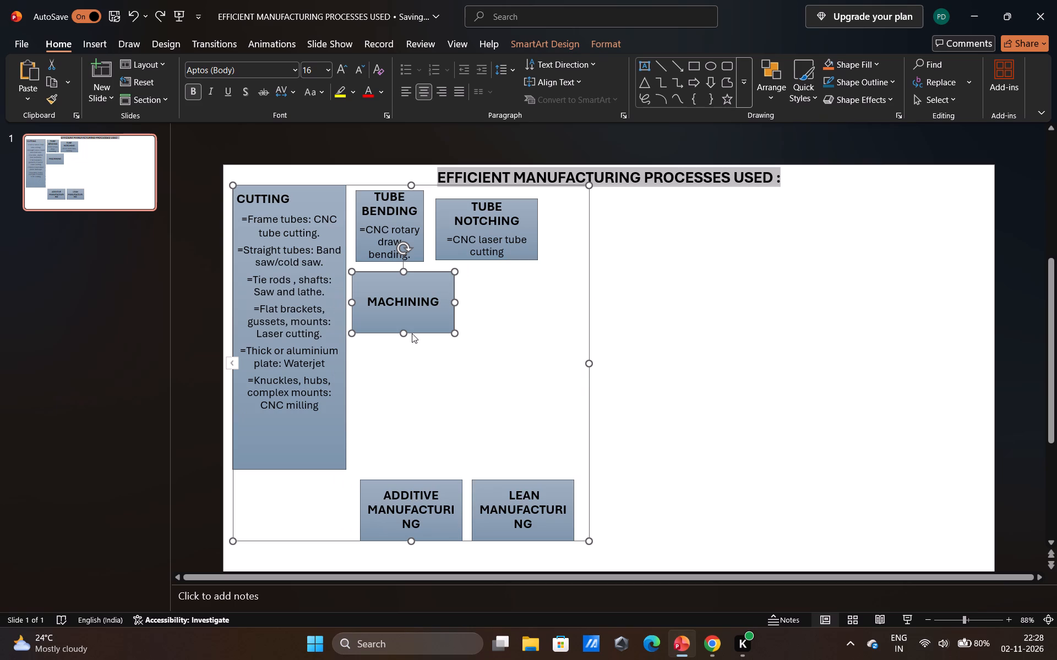
# Browse the SmartArt graphic layouts across all categories, and show the List category's layouts.
pyautogui.click(159, 40)
pyautogui.click(124, 43)
pyautogui.click(97, 43)
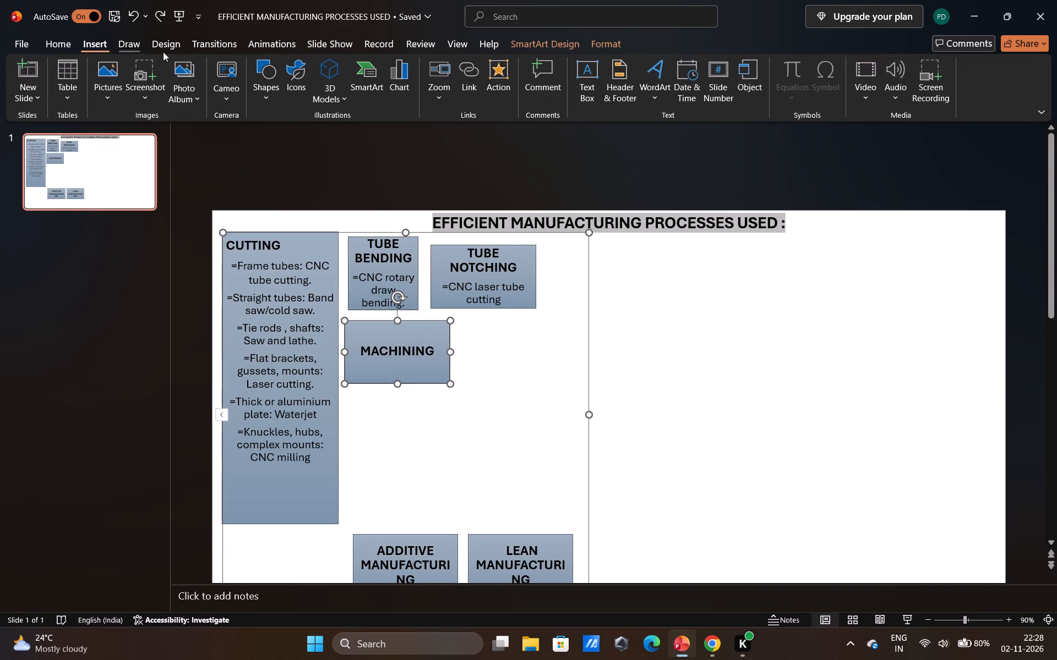
pyautogui.click(381, 94)
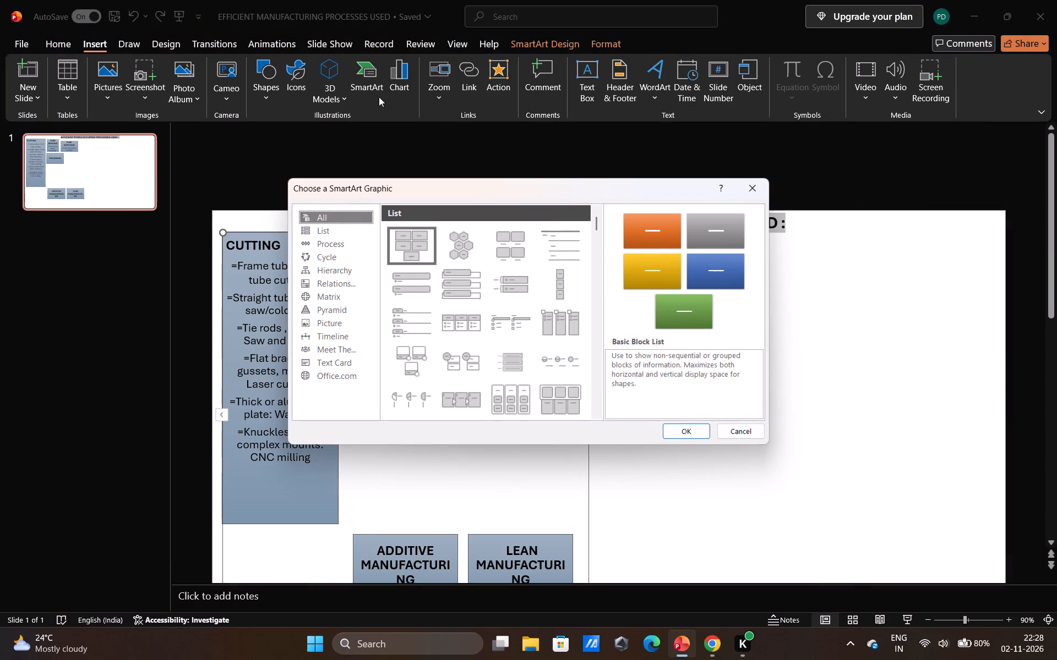
pyautogui.scroll(-1, 442, 288)
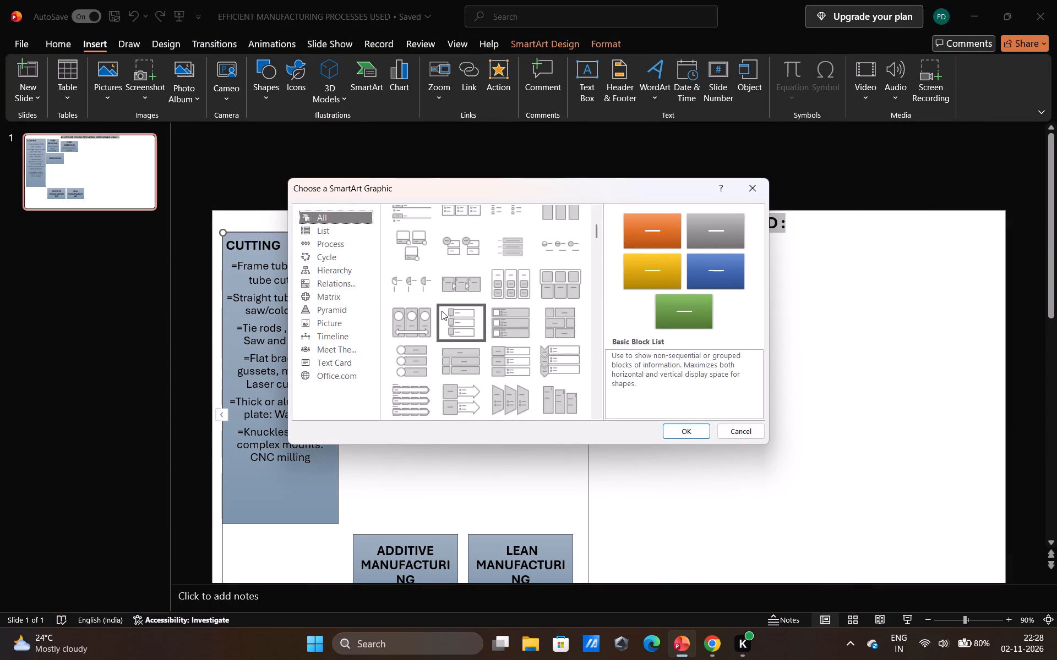
pyautogui.scroll(-2, 442, 313)
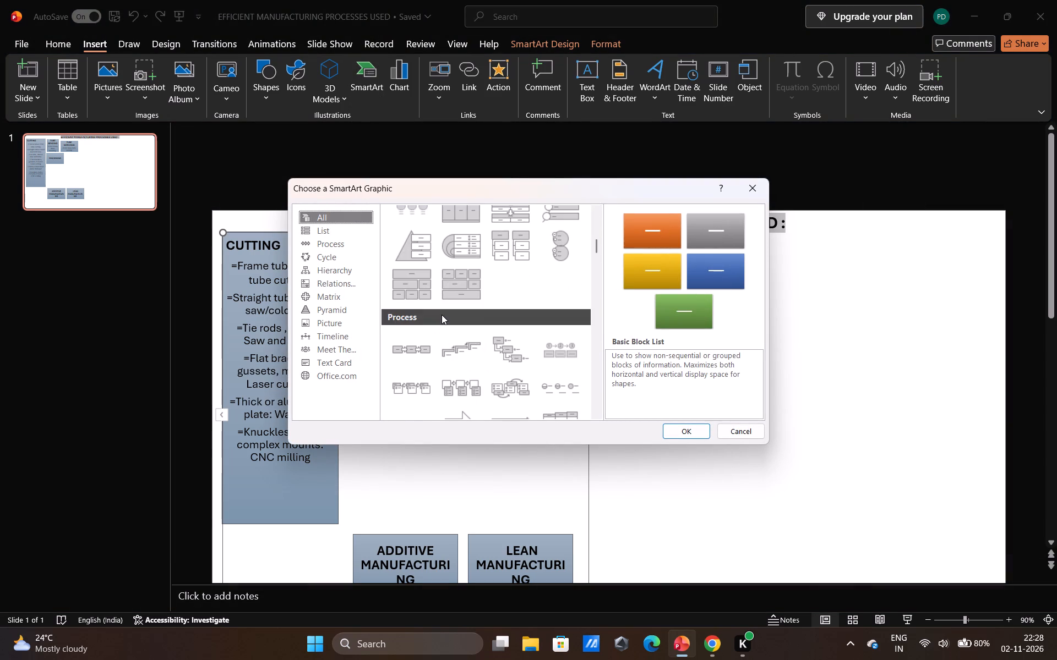
pyautogui.scroll(2, 442, 315)
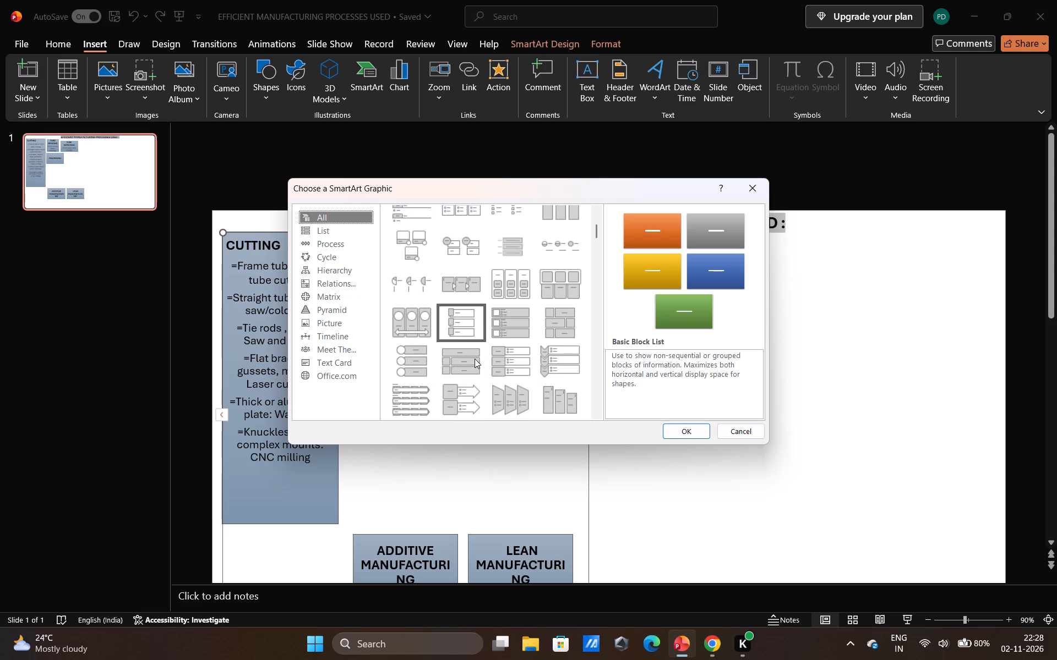
pyautogui.scroll(-5, 460, 298)
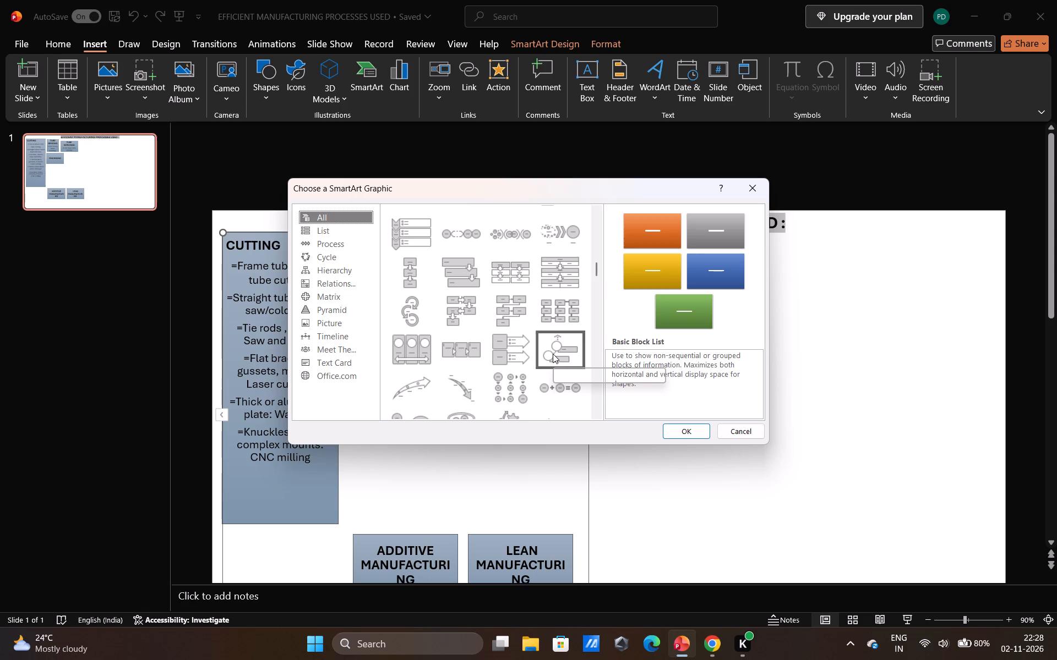
pyautogui.scroll(-3, 553, 354)
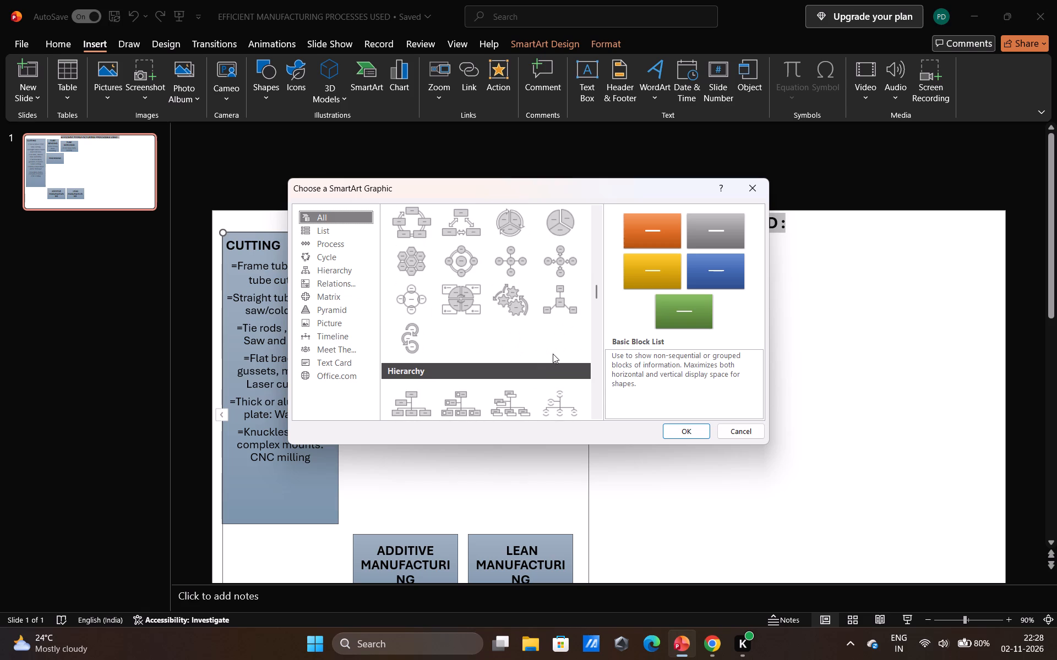
pyautogui.scroll(-3, 553, 354)
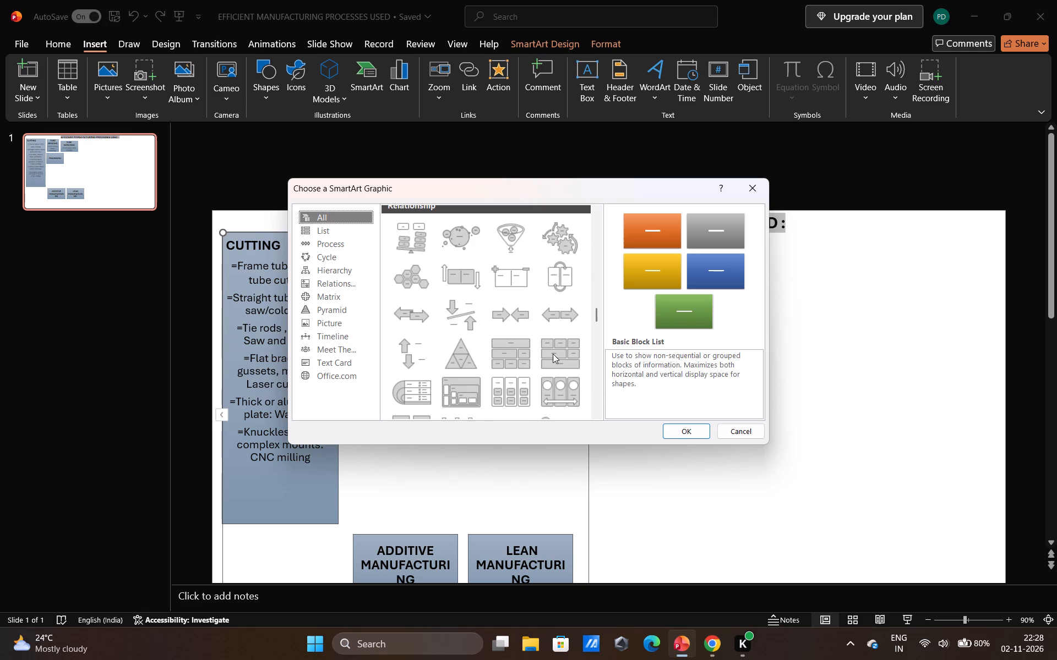
pyautogui.scroll(-4, 553, 354)
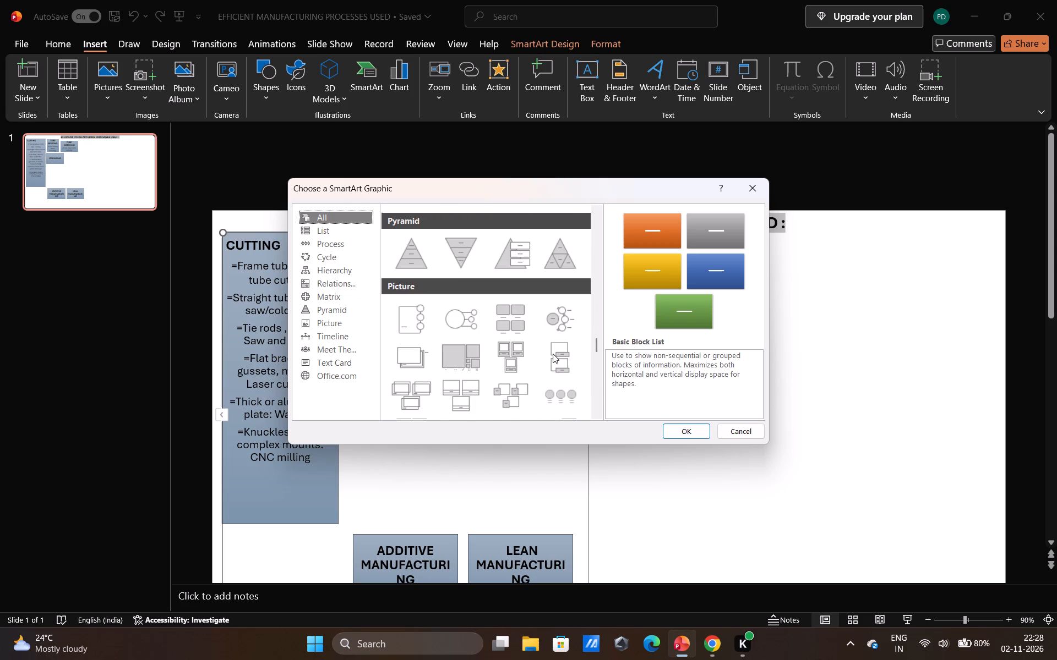
pyautogui.scroll(-3, 553, 354)
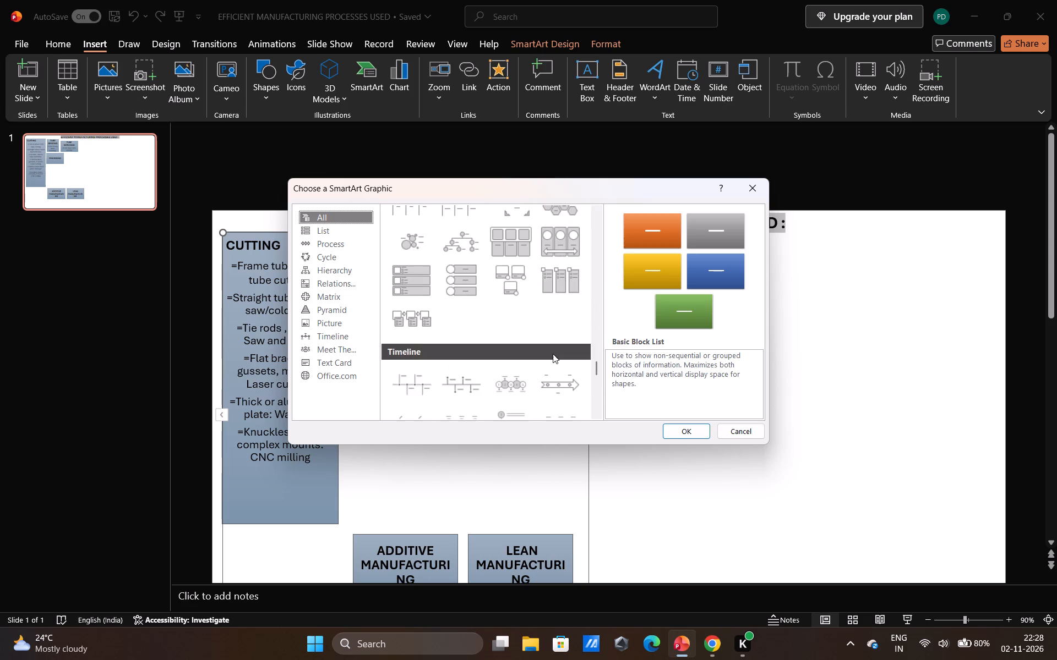
pyautogui.scroll(-2, 553, 354)
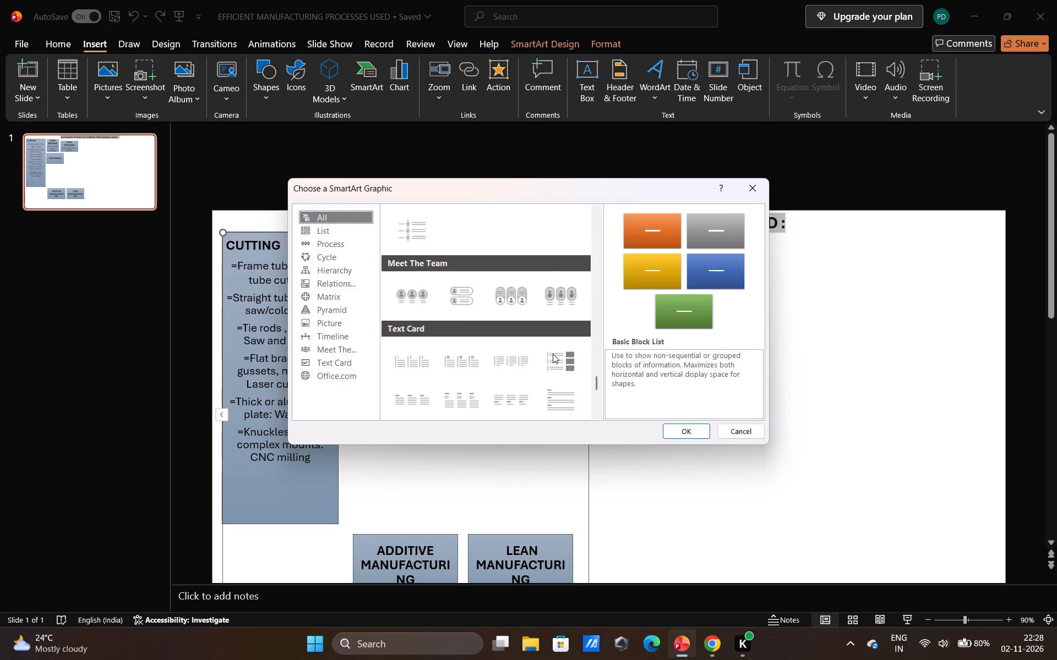
pyautogui.scroll(-4, 553, 354)
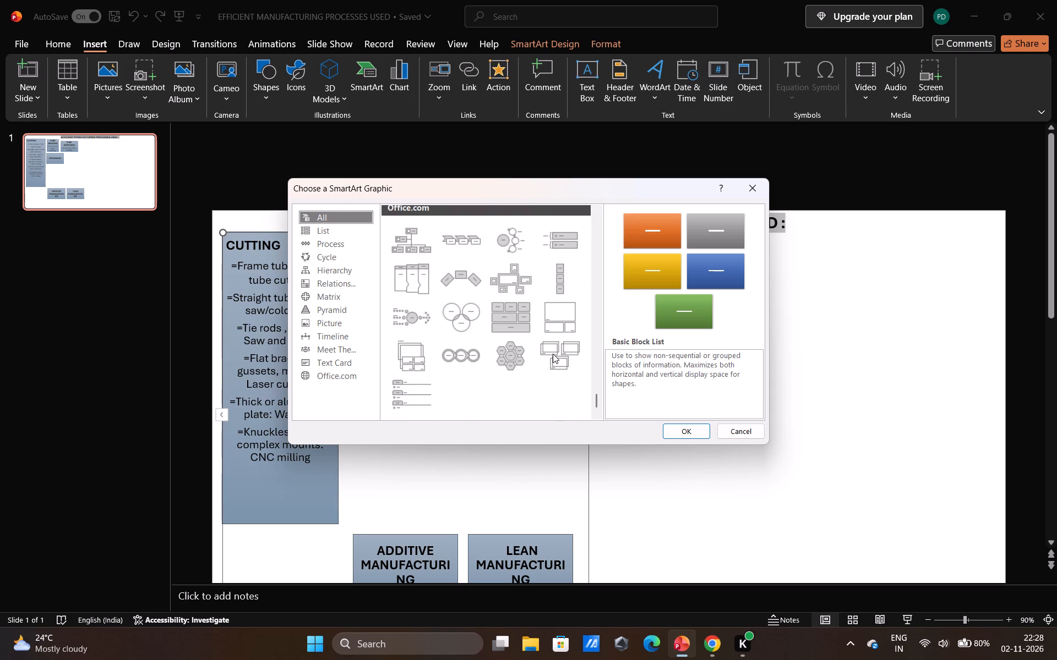
pyautogui.scroll(-1, 553, 354)
pyautogui.scroll(16, 553, 354)
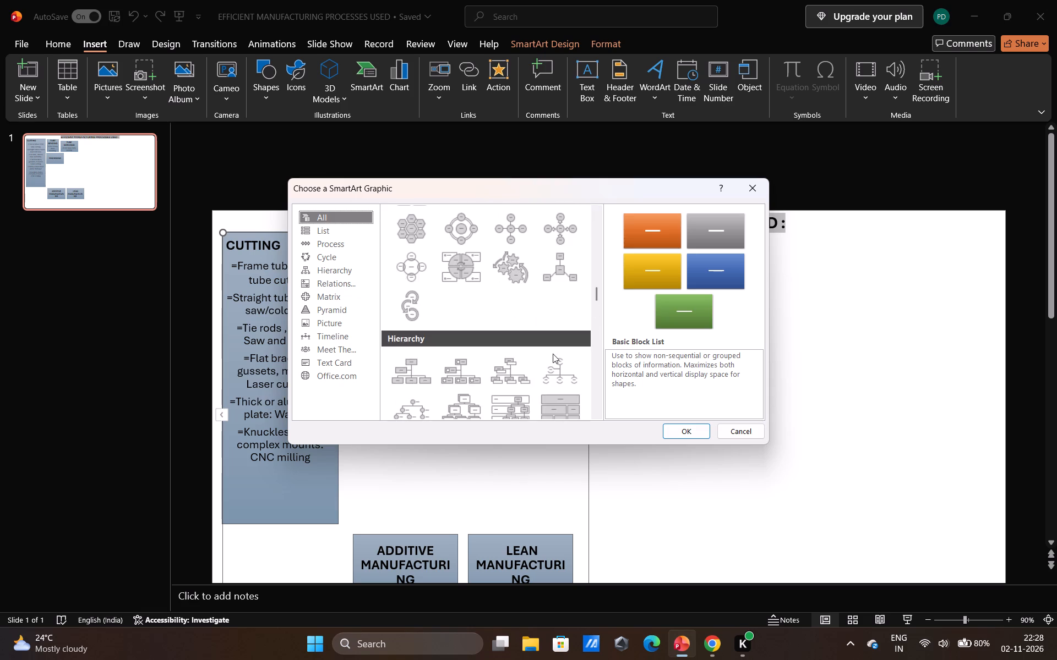
pyautogui.scroll(14, 553, 354)
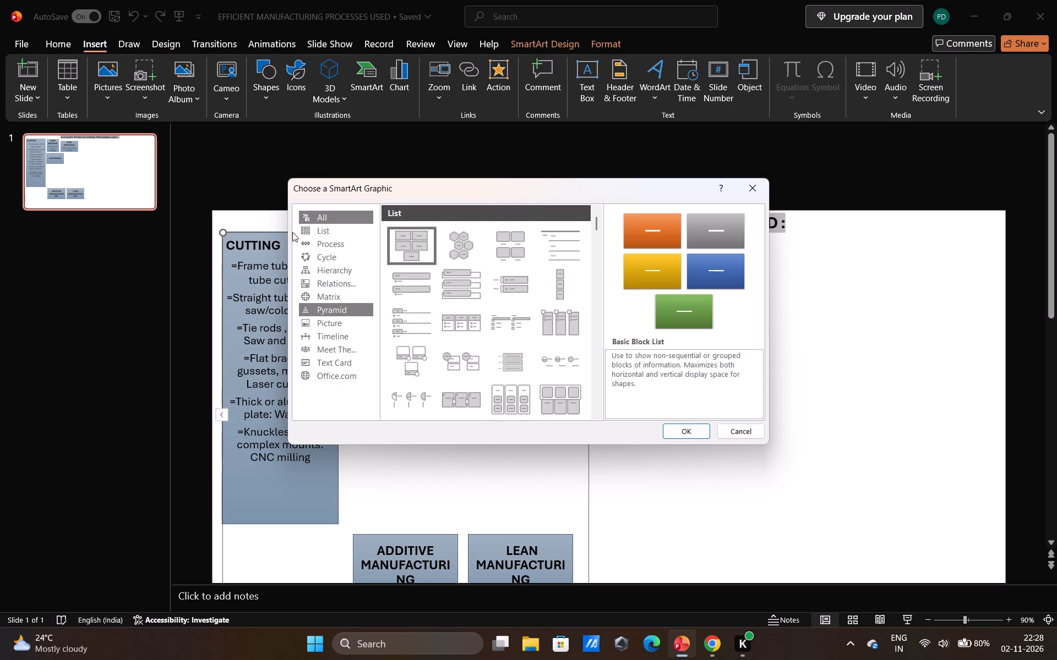
pyautogui.click(310, 226)
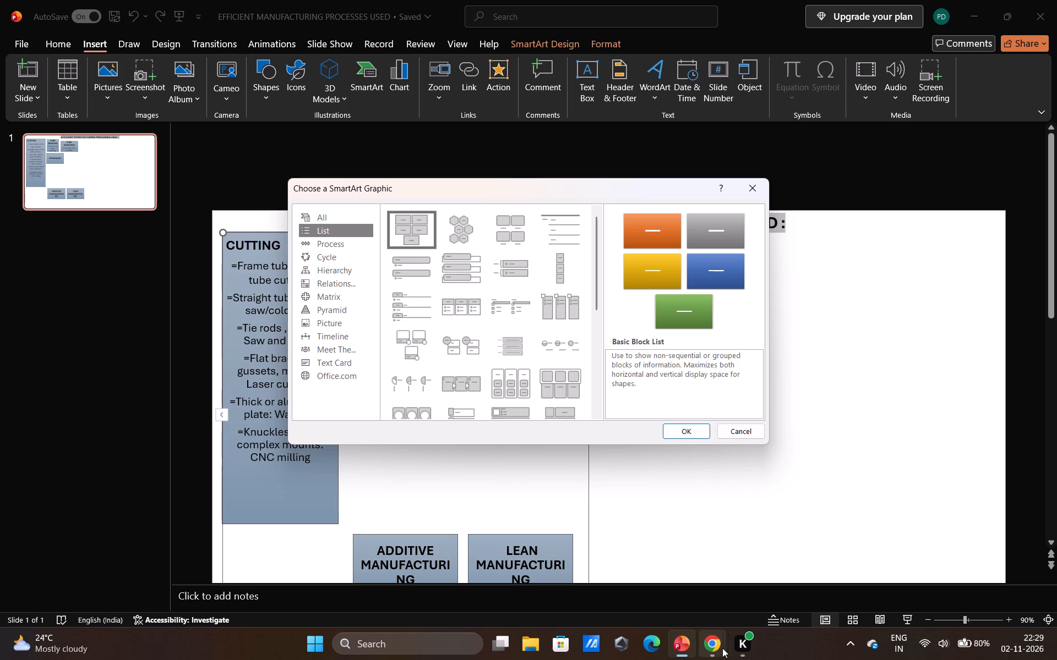
# Switch to Chrome and search Google for "is laser cutting cnc" in the new tab.
pyautogui.click(683, 610)
pyautogui.click(276, 0)
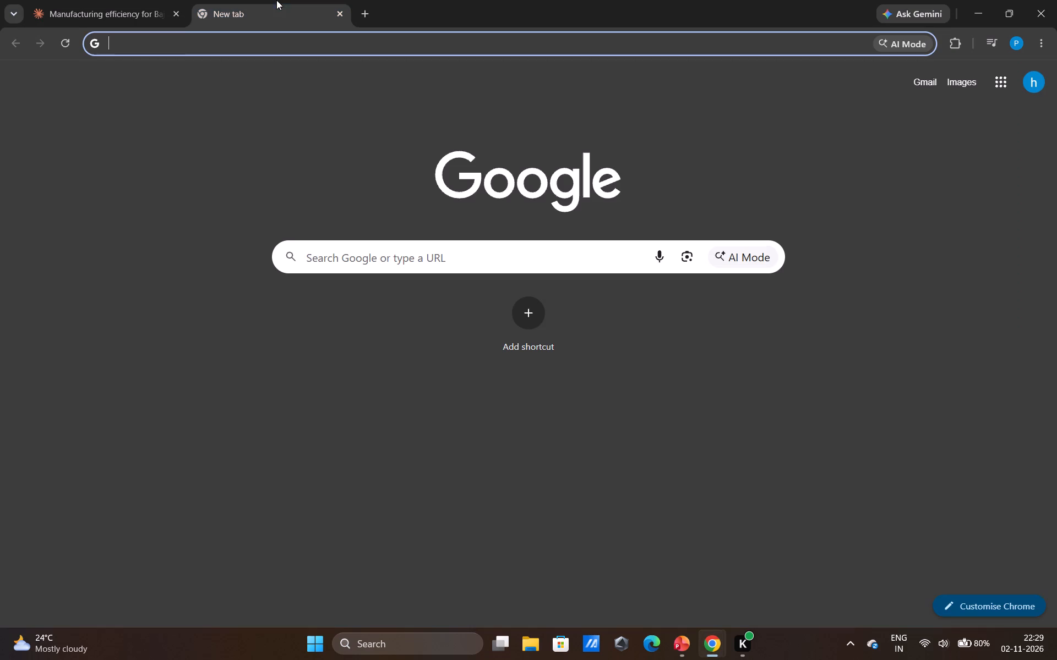
pyautogui.click(448, 244)
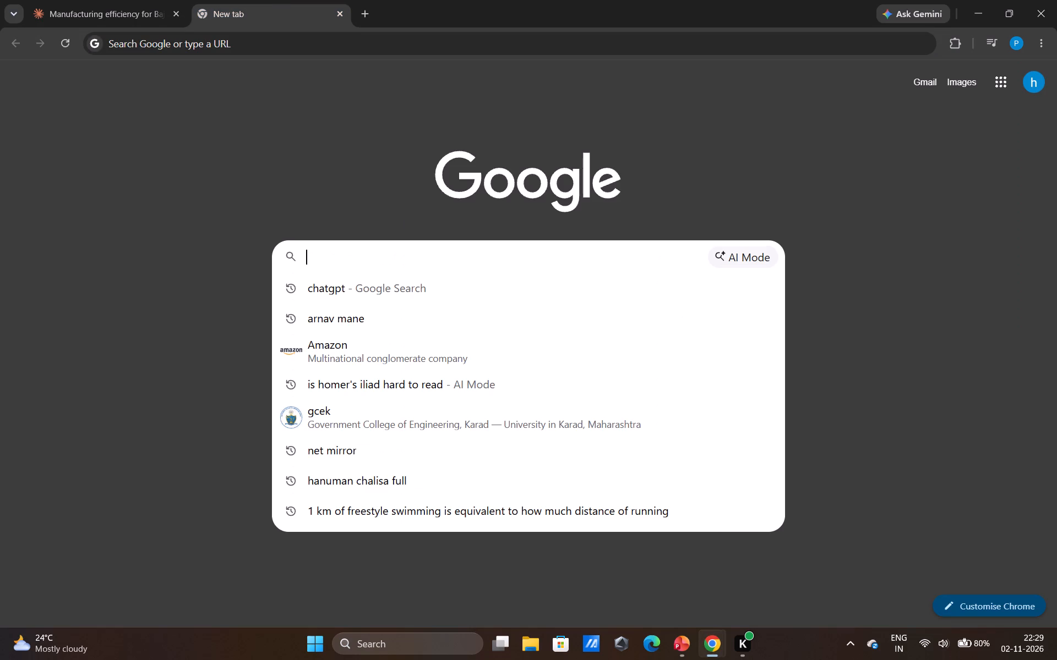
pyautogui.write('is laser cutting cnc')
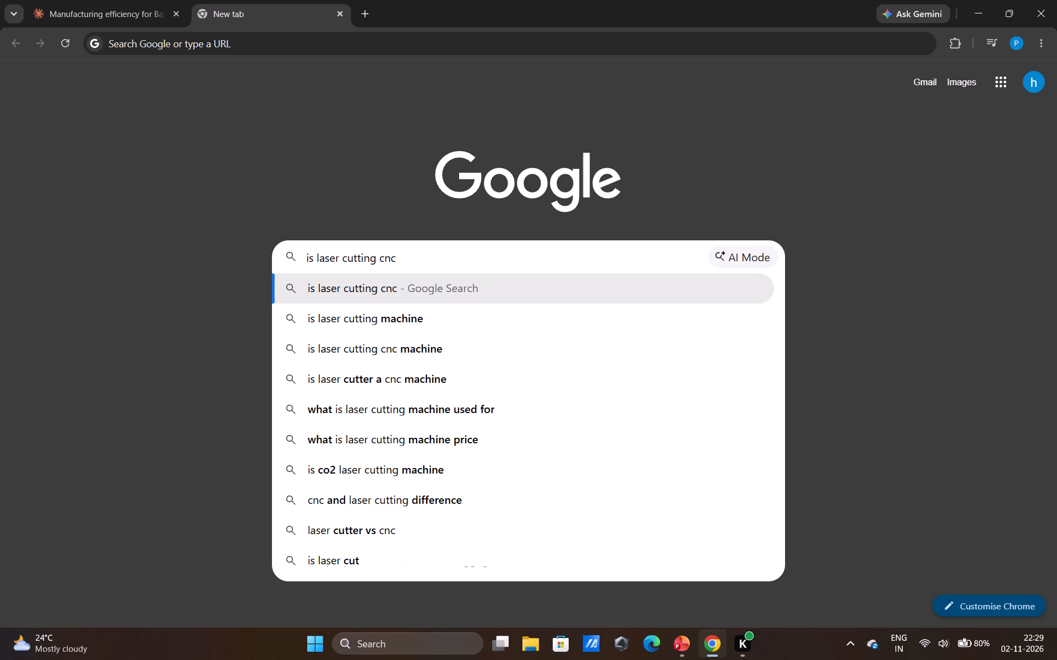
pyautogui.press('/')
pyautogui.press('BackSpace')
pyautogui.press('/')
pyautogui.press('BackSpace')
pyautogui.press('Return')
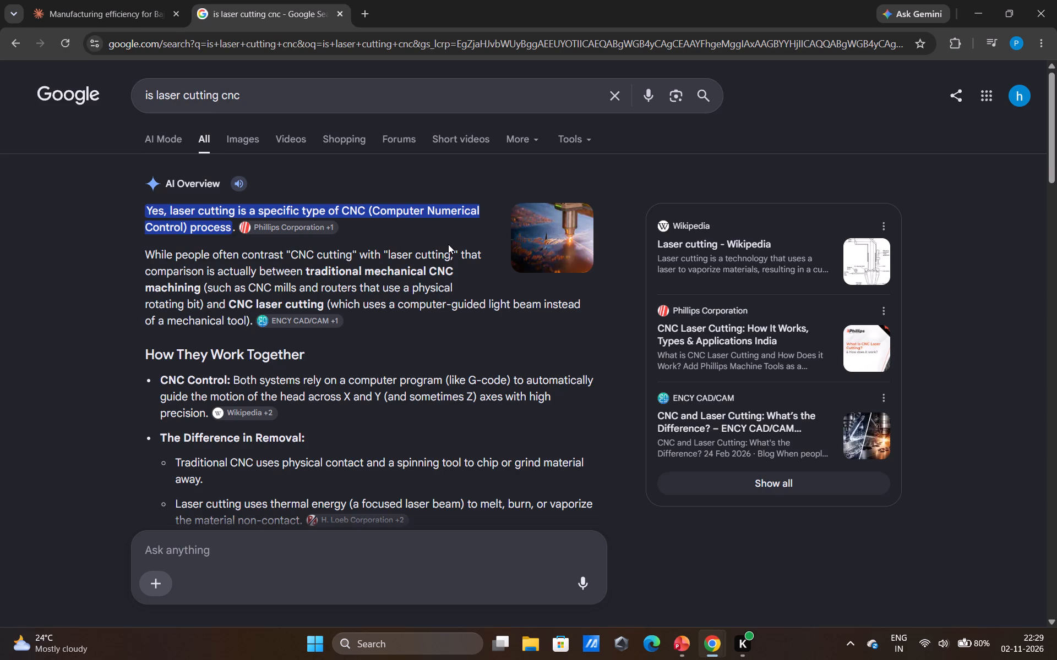
# Read the AI Overview on laser cutting versus traditional CNC, including its Quick Comparison table, and look over the search results below.
pyautogui.scroll(-1, 448, 244)
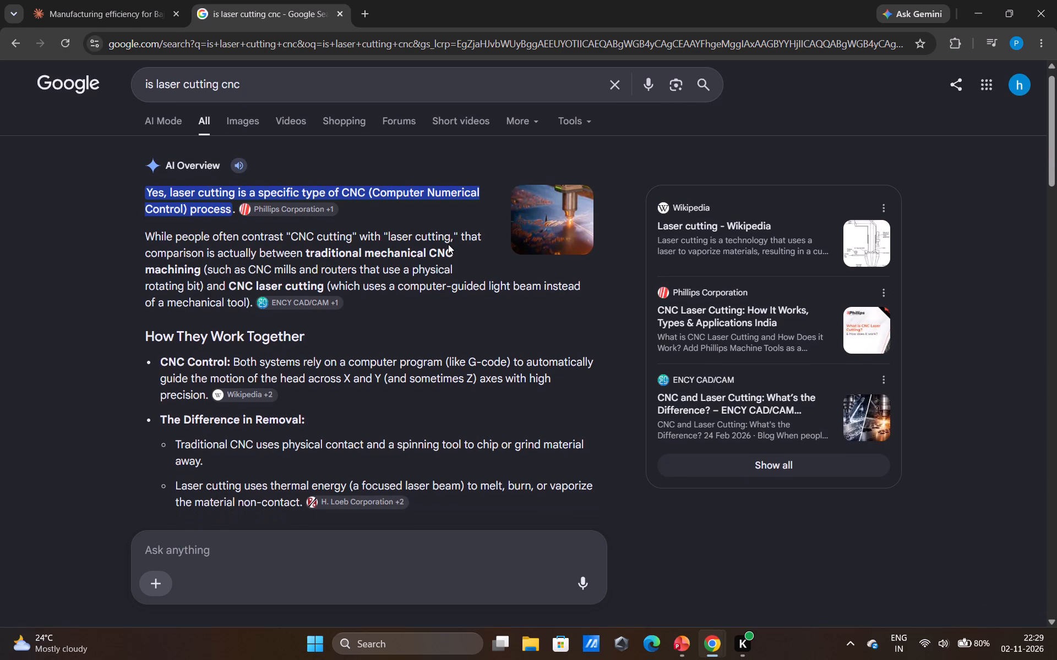
pyautogui.scroll(-5, 448, 244)
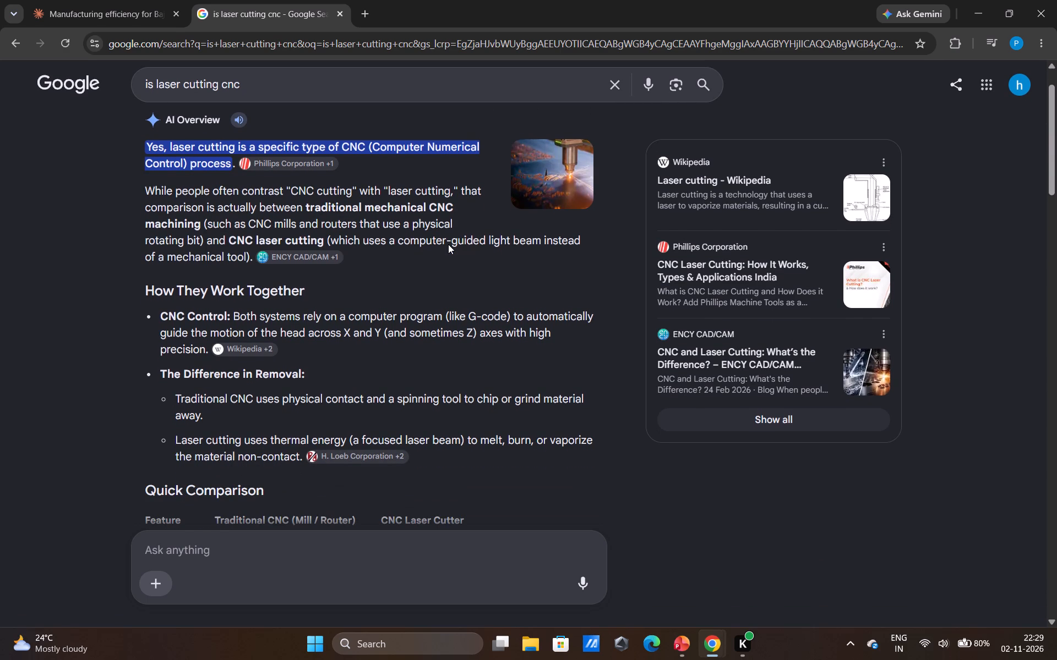
pyautogui.scroll(-2, 448, 244)
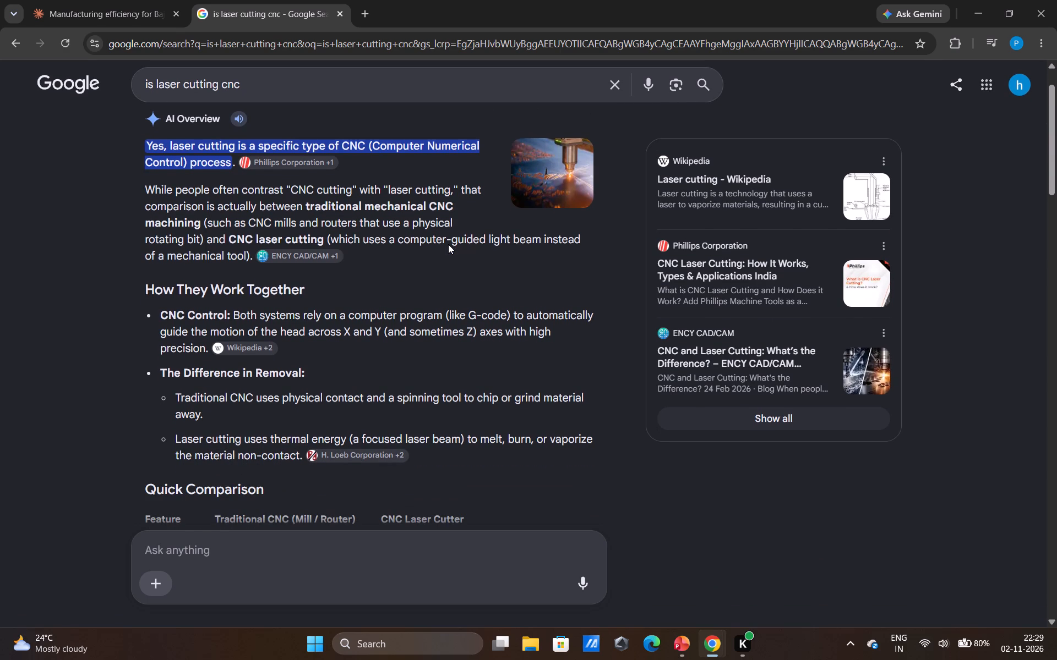
pyautogui.scroll(-2, 448, 244)
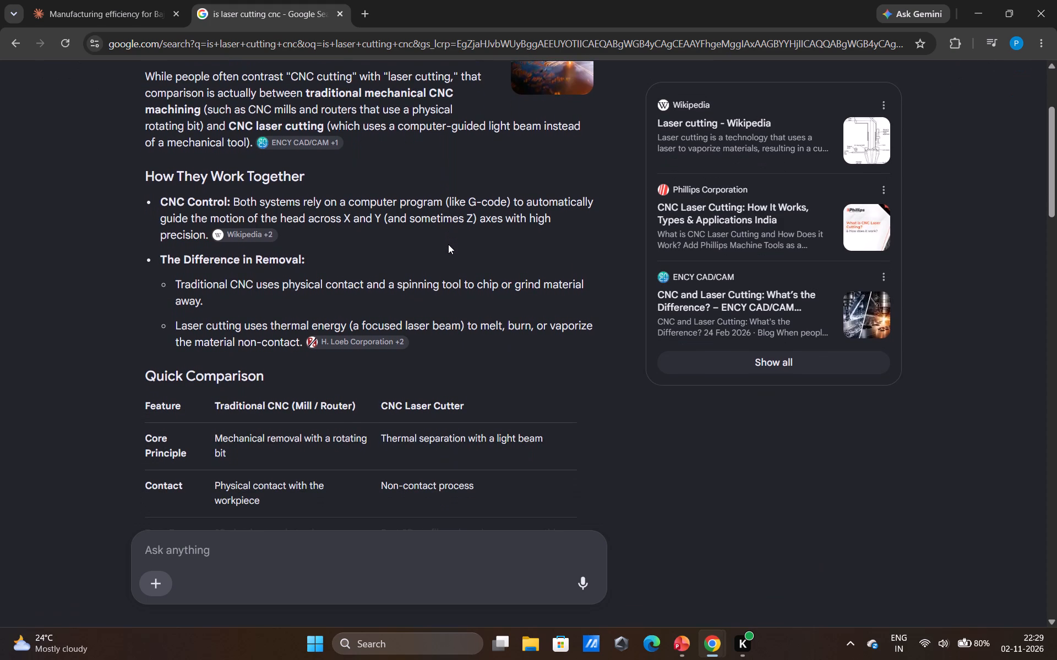
pyautogui.scroll(-2, 448, 244)
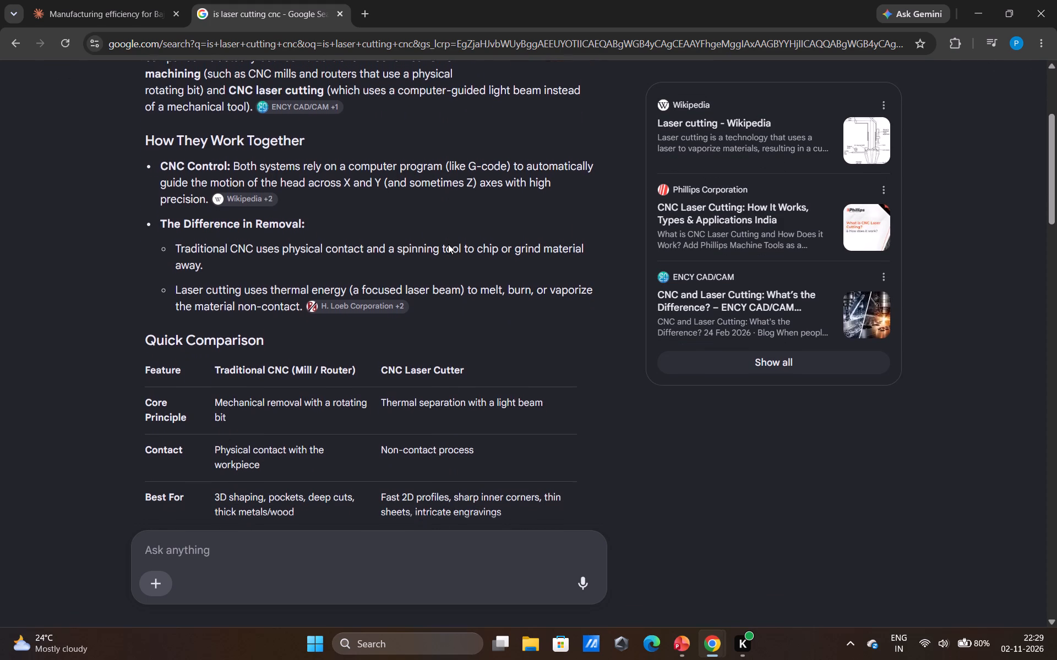
pyautogui.scroll(-3, 448, 244)
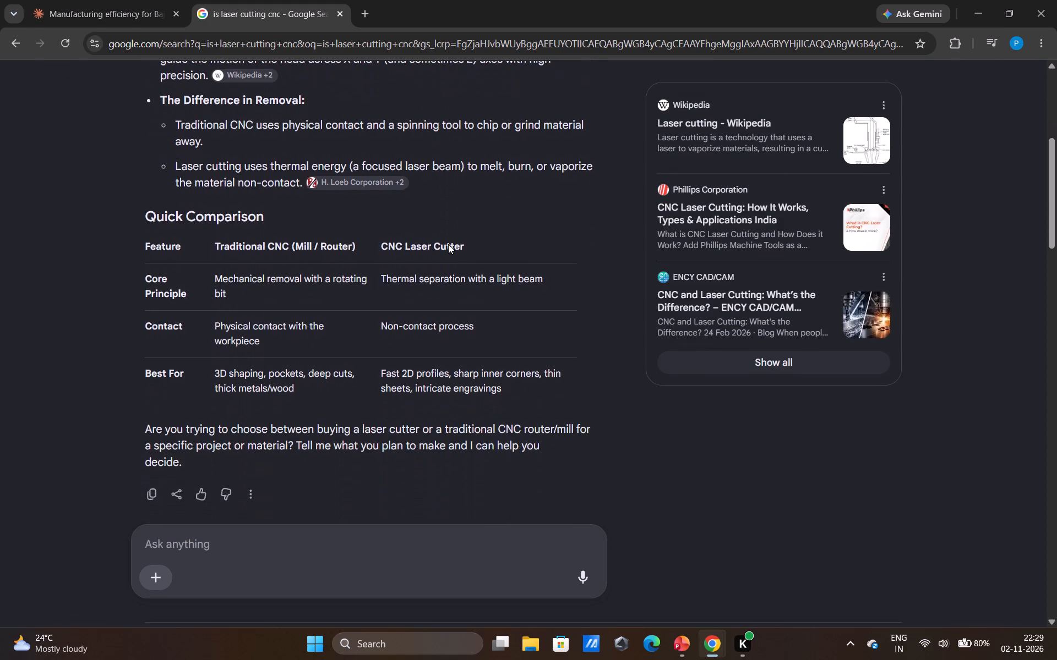
pyautogui.scroll(-4, 448, 244)
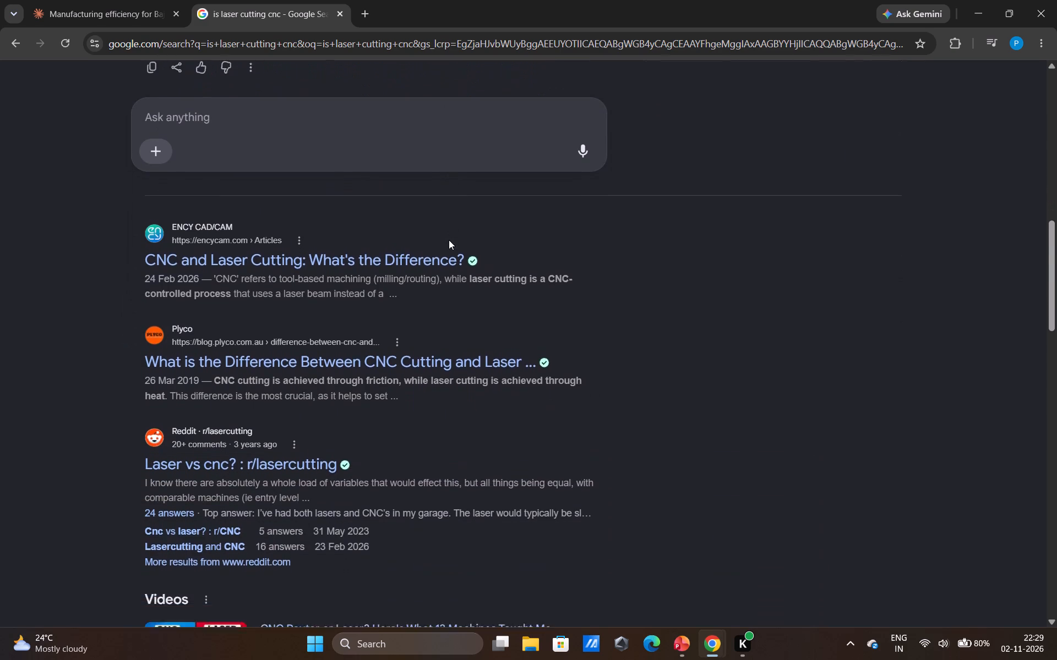
# In Chrome, examine the Google results and AI Overview for "is laser cutting cnc".
pyautogui.scroll(-6, 449, 240)
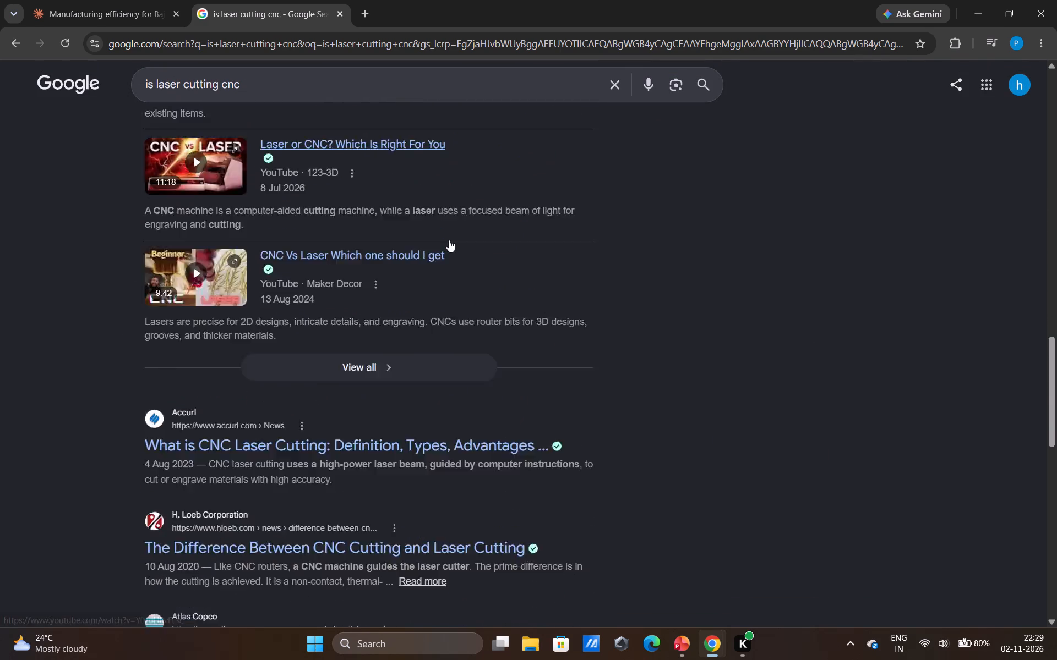
pyautogui.scroll(-3, 449, 240)
pyautogui.scroll(6, 449, 240)
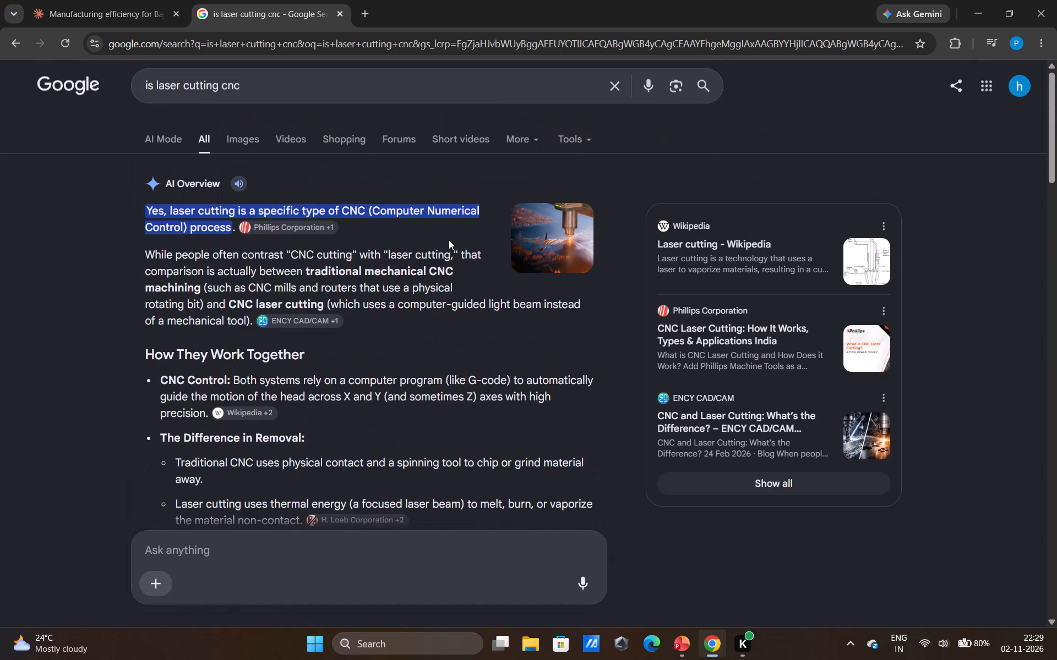
pyautogui.scroll(3, 449, 240)
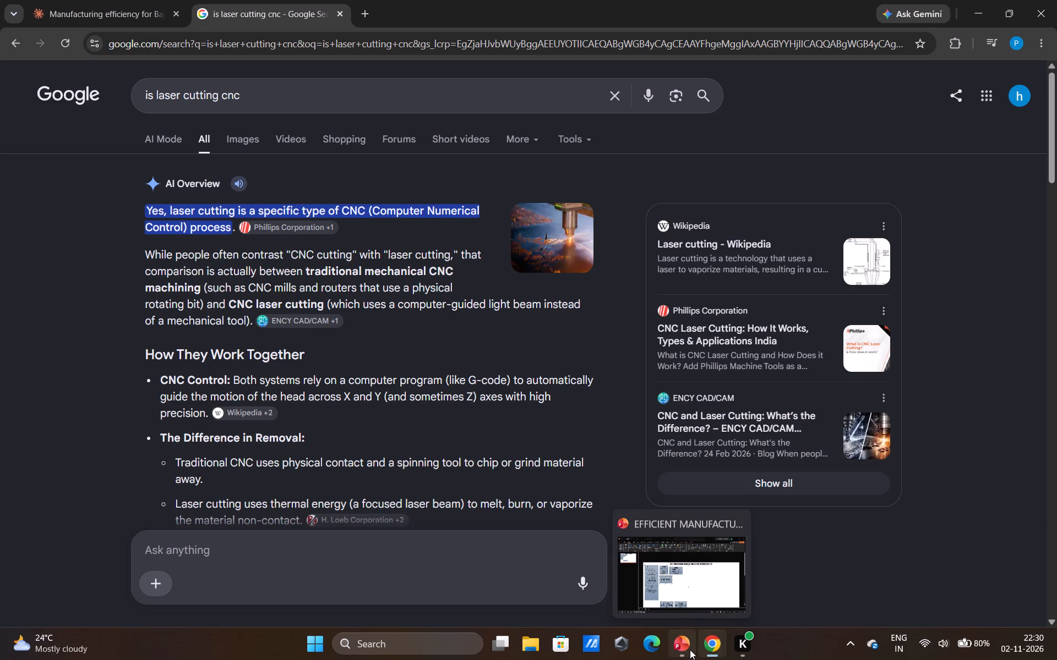
pyautogui.moveTo(690, 650); pyautogui.dragTo(689, 588)
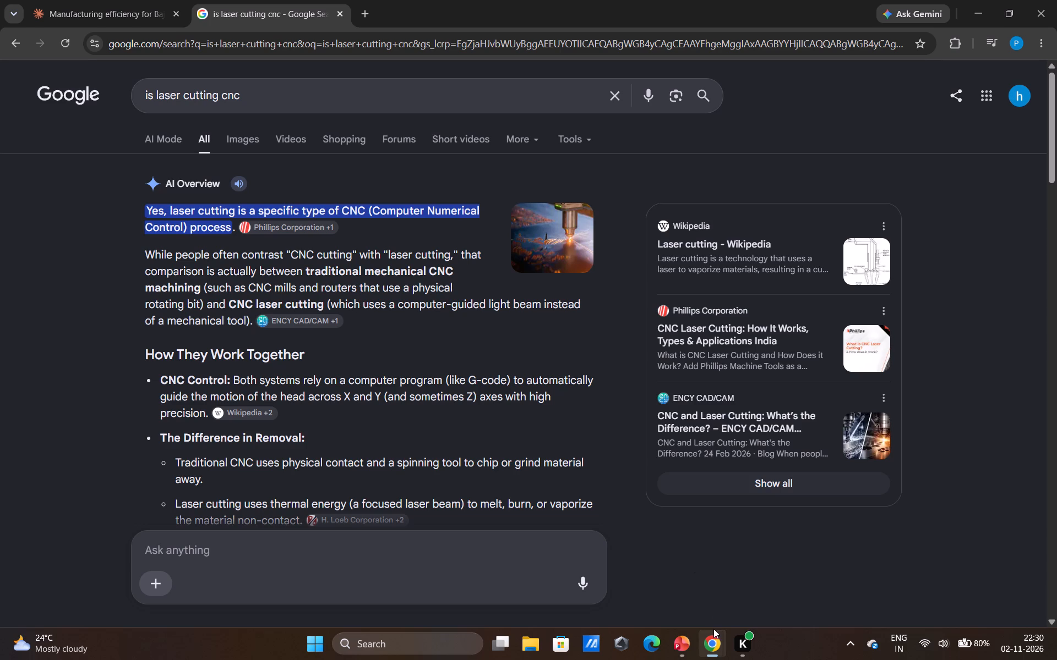
# Switch to the YouTube window, play the suggested Saad Lamjarred LM3ALLEM music video, and minimise that window.
pyautogui.click(724, 592)
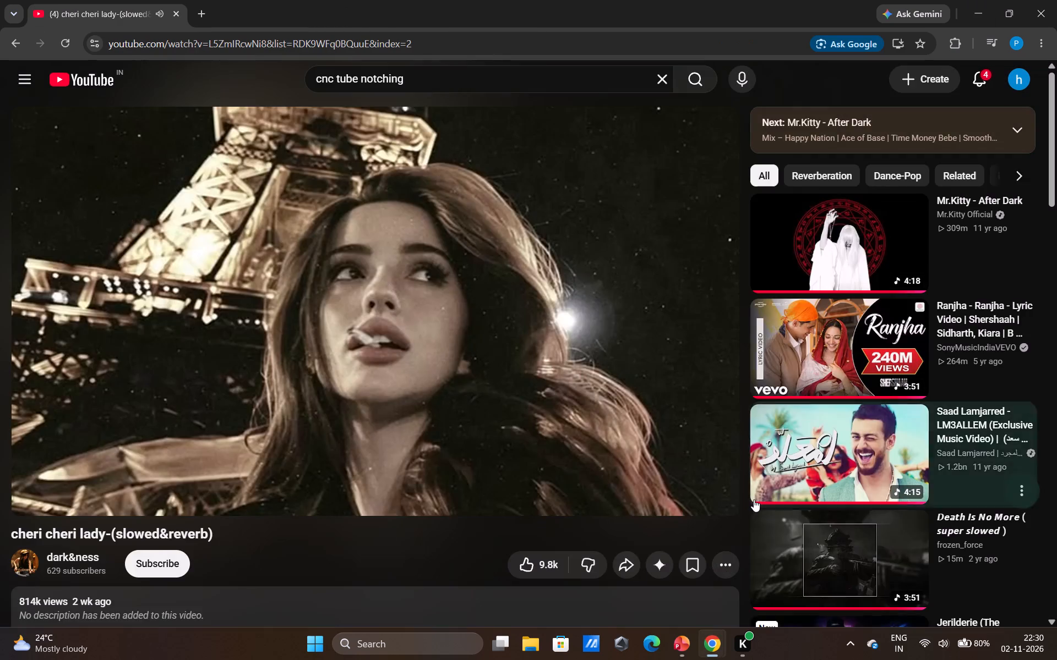
pyautogui.scroll(-5, 754, 499)
pyautogui.hscroll(2, 754, 499)
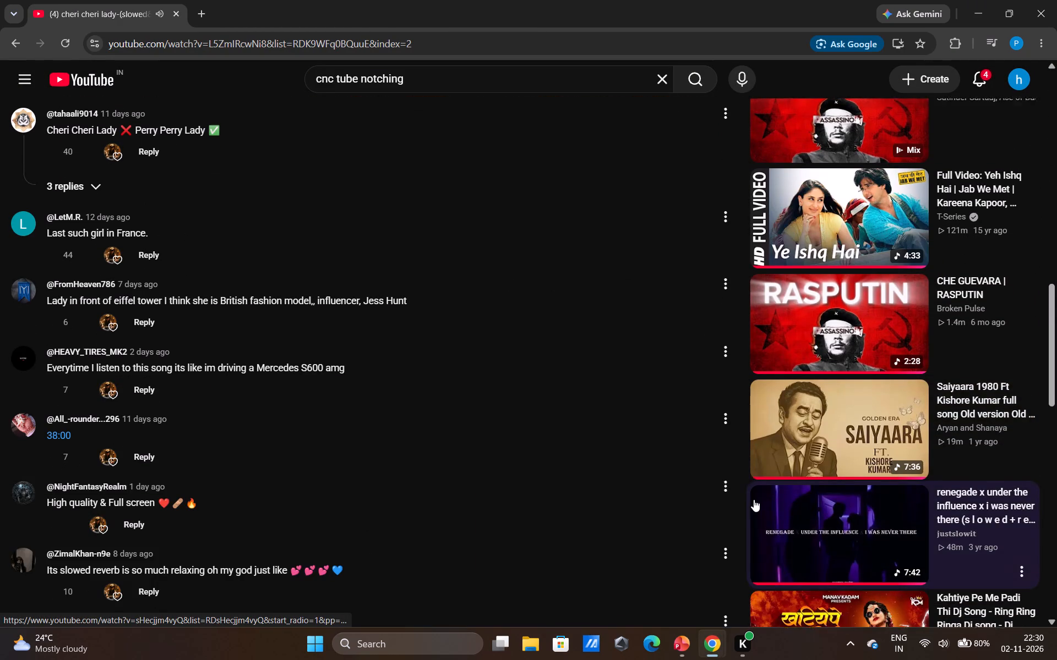
pyautogui.hscroll(1, 754, 499)
pyautogui.click(961, 116)
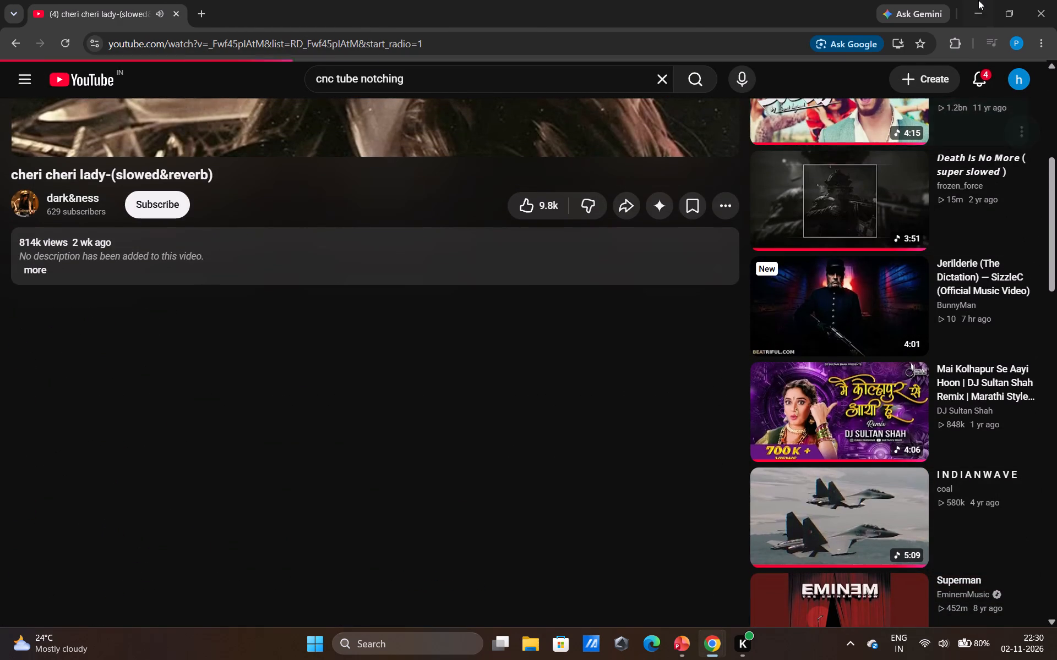
pyautogui.click(979, 0)
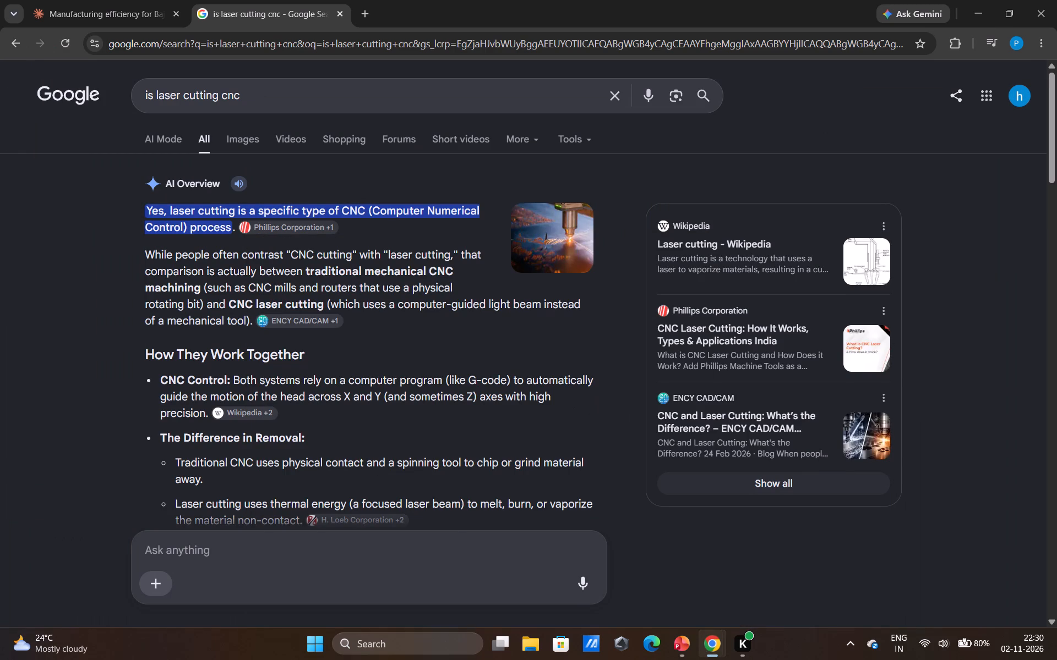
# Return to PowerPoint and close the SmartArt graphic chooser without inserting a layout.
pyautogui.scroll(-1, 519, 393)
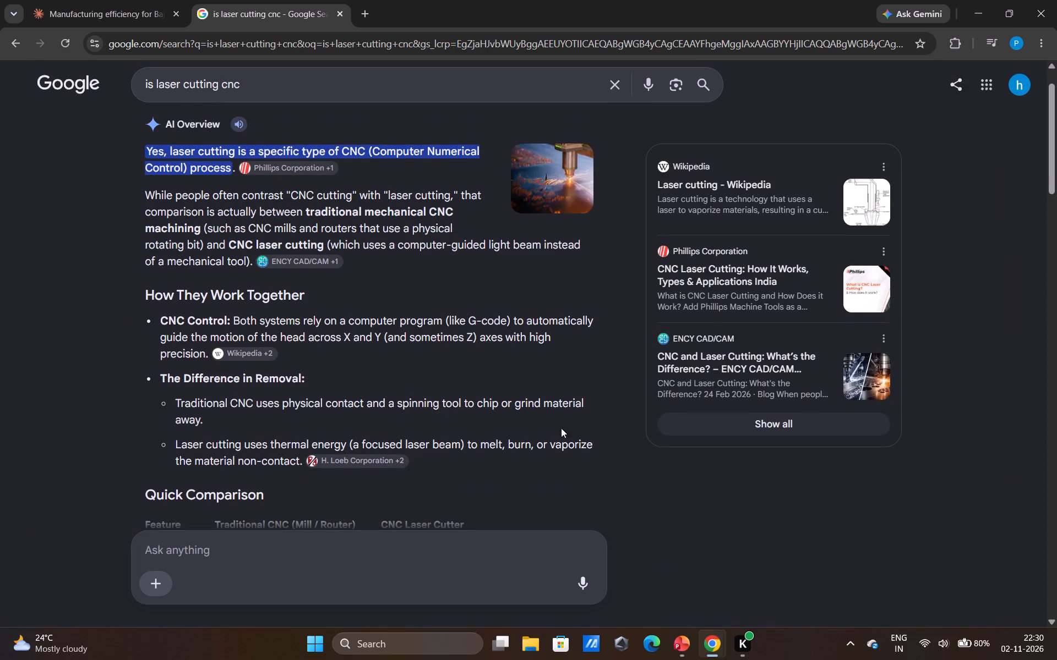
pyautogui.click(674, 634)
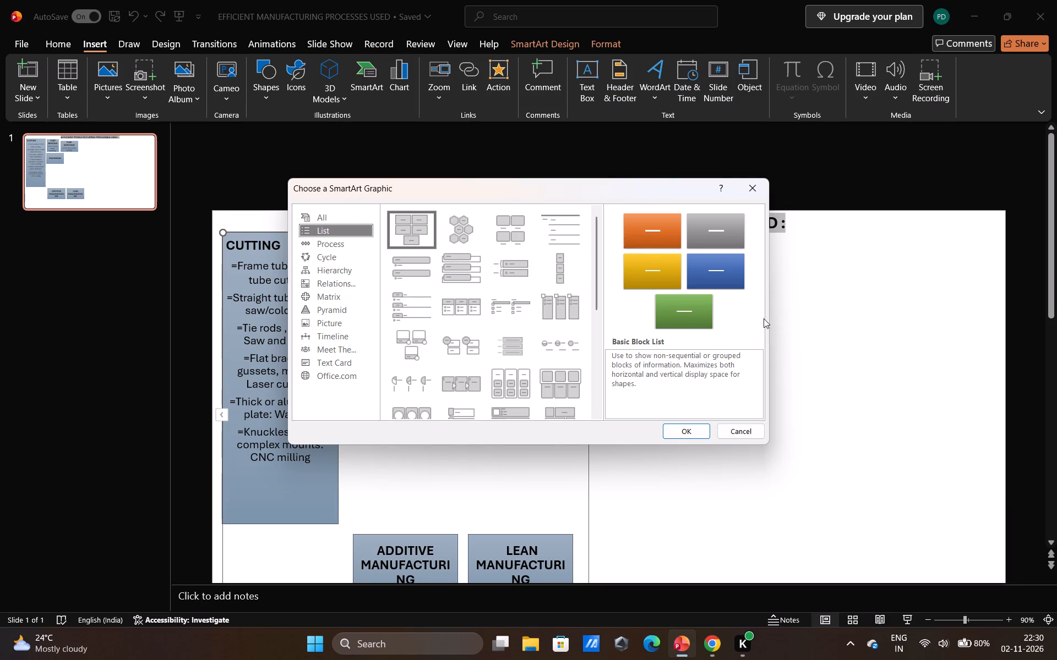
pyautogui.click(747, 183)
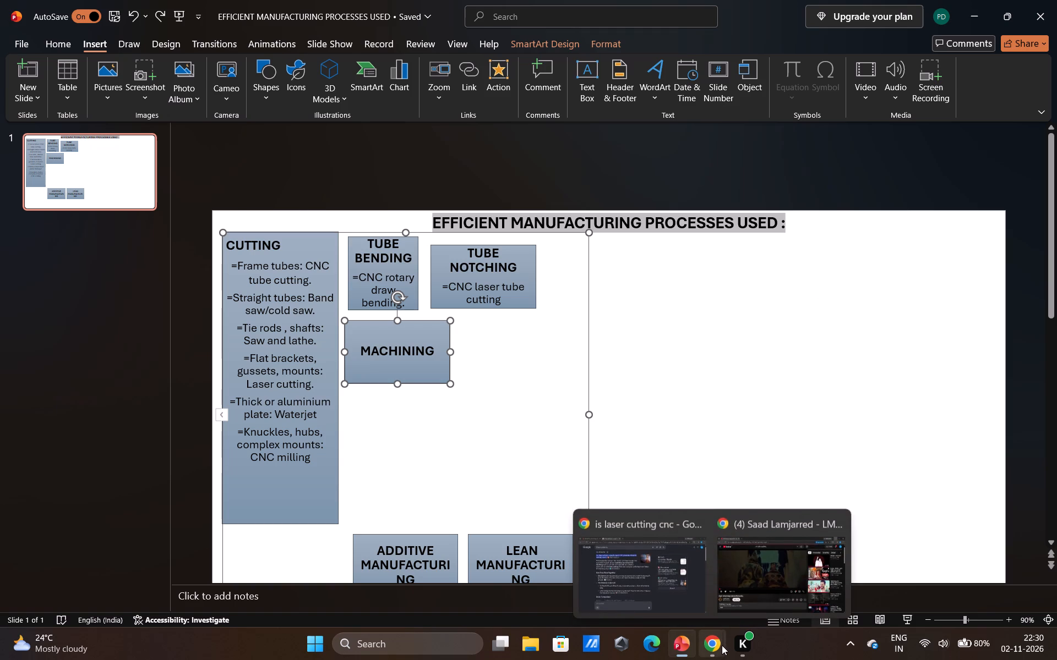
# Switch back to the Google results in Chrome and search for "band saw / cold saw".
pyautogui.click(590, 586)
pyautogui.click(369, 87)
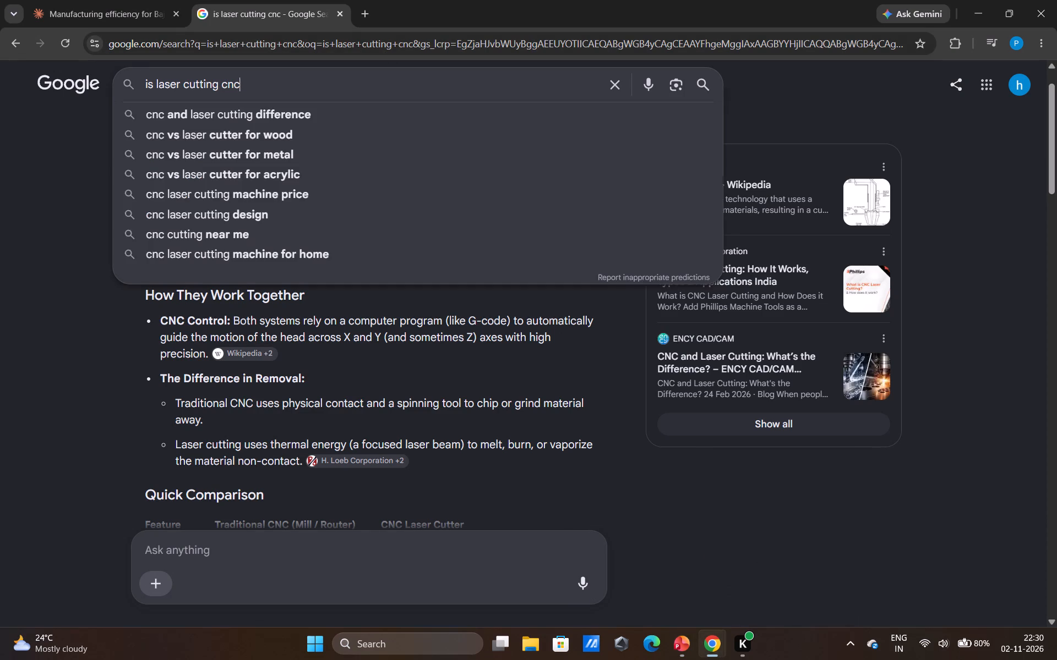
pyautogui.press('BackSpace')
pyautogui.press('BackSpace')
pyautogui.press('BackSpace')
pyautogui.press('BackSpace')
pyautogui.press('BackSpace')
pyautogui.press('BackSpace')
pyautogui.press('BackSpace')
pyautogui.press('BackSpace')
pyautogui.press('BackSpace')
pyautogui.press('BackSpace')
pyautogui.press('BackSpace')
pyautogui.press('BackSpace')
pyautogui.press('BackSpace')
pyautogui.press('BackSpace')
pyautogui.press('BackSpace')
pyautogui.press('BackSpace')
pyautogui.press('BackSpace')
pyautogui.press('BackSpace')
pyautogui.press('BackSpace')
pyautogui.press('BackSpace')
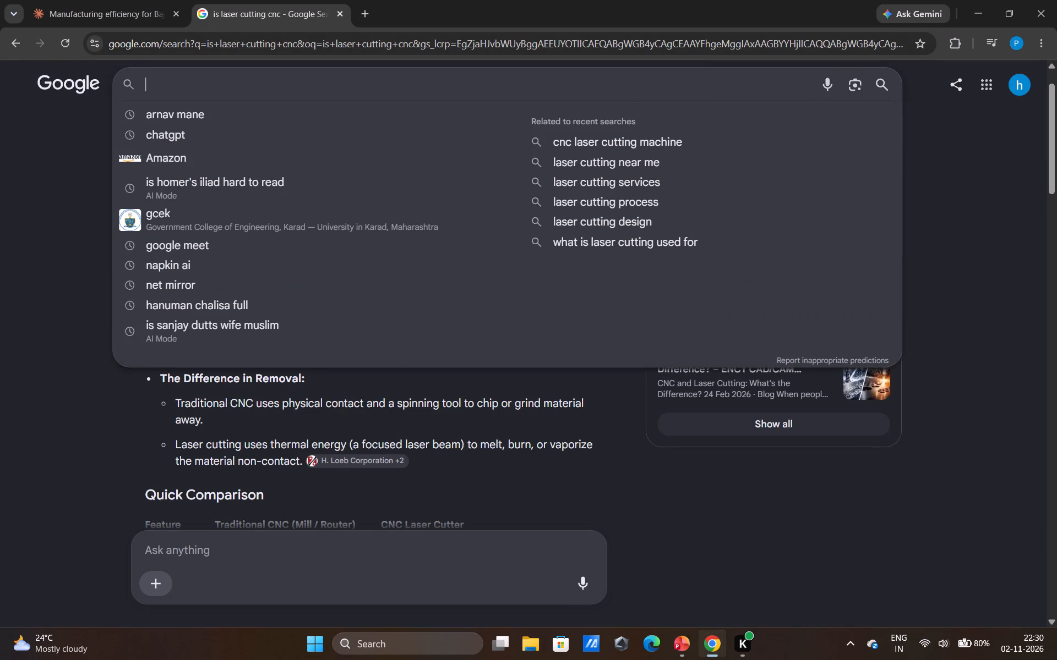
pyautogui.write('band saw')
pyautogui.press('space')
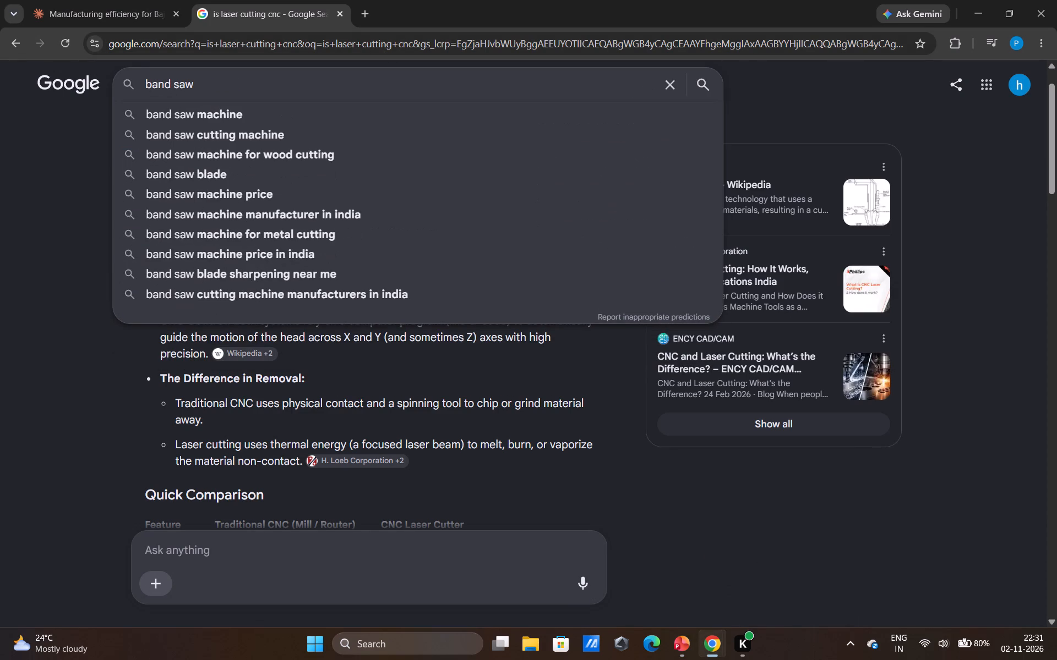
pyautogui.press('/')
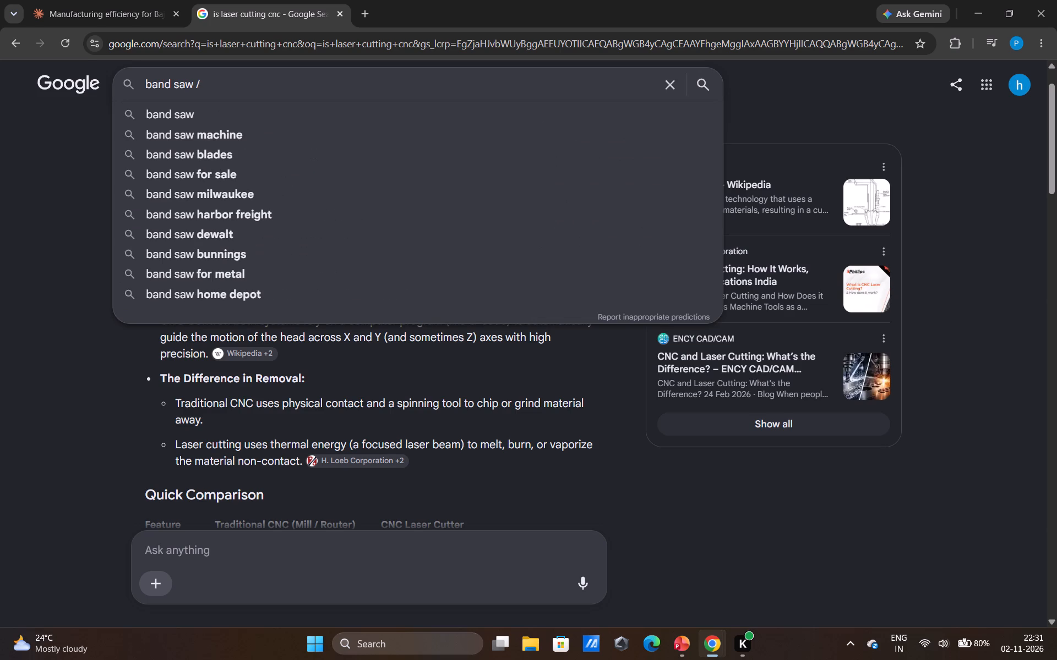
pyautogui.press('space')
pyautogui.write('cold saw')
pyautogui.press('Return')
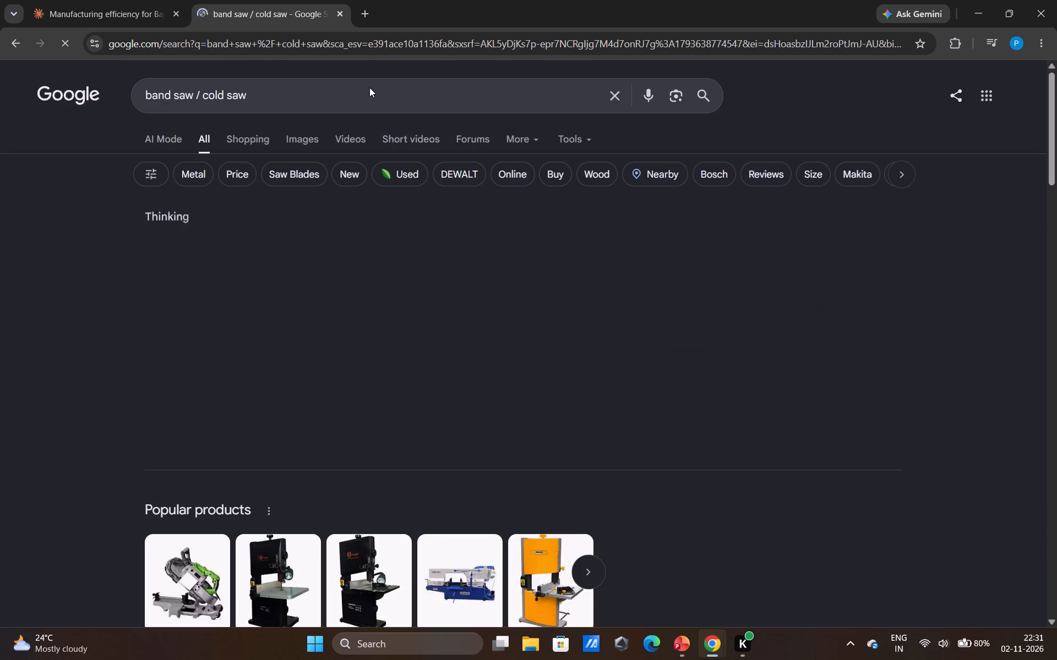
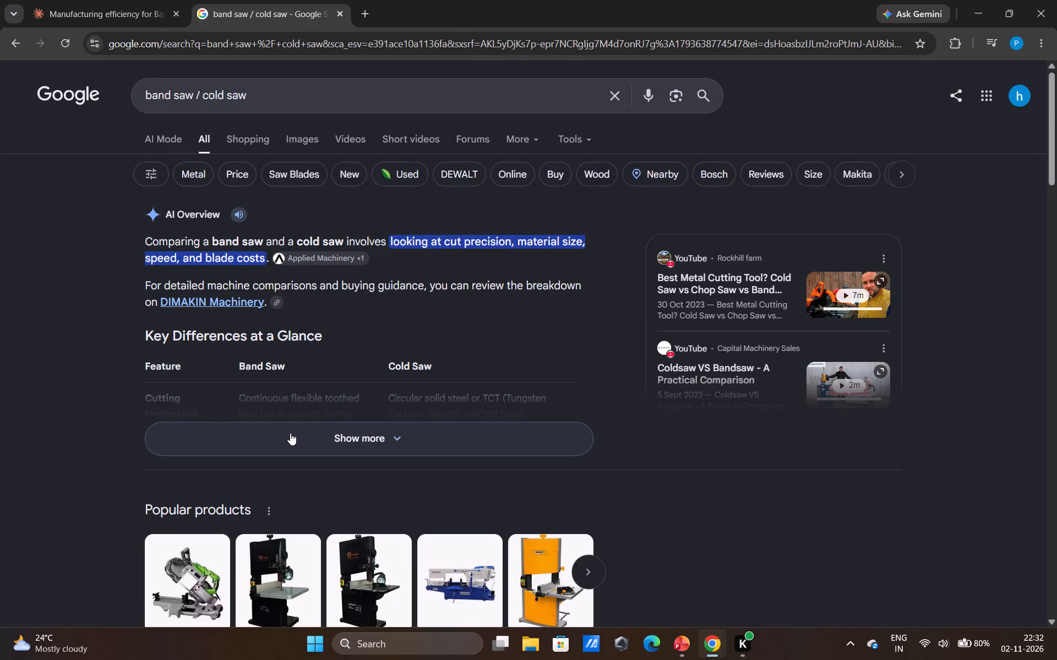
# Show image results for "band saw / cold saw" and preview the Southern Fabricating Machinery Sales picture of the blue-and-orange saw.
pyautogui.scroll(-1, 326, 343)
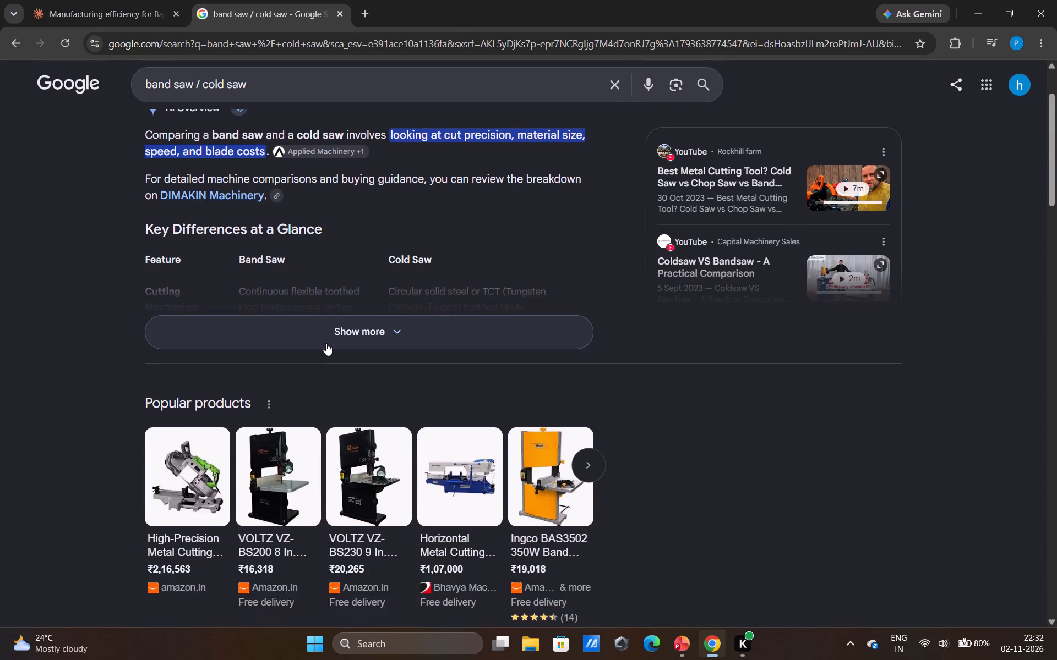
pyautogui.scroll(-1, 326, 343)
pyautogui.scroll(1, 326, 343)
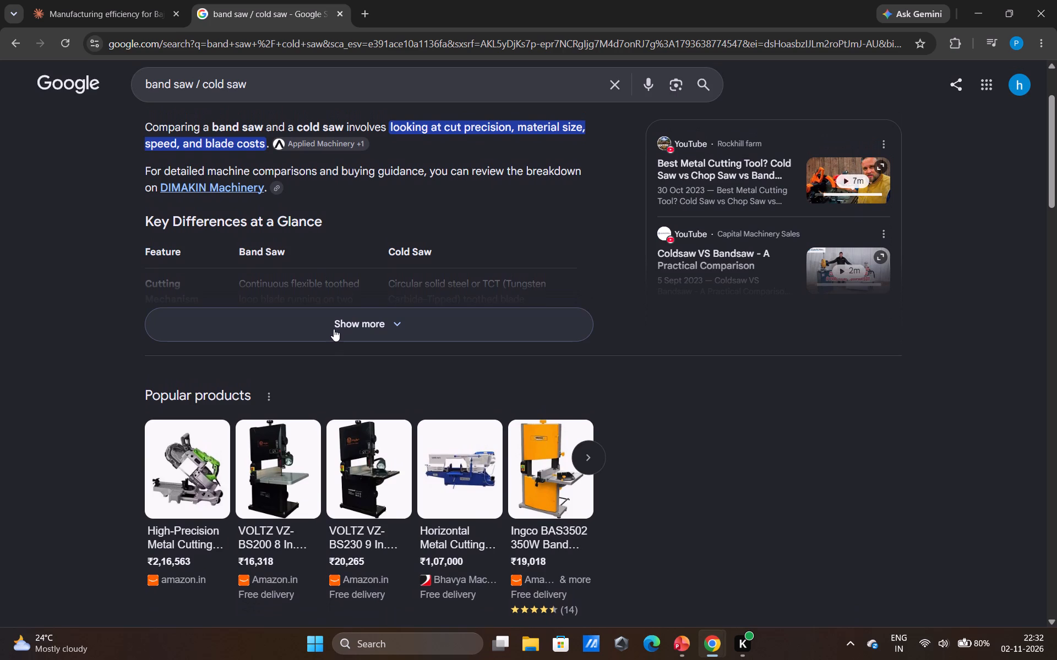
pyautogui.scroll(2, 281, 162)
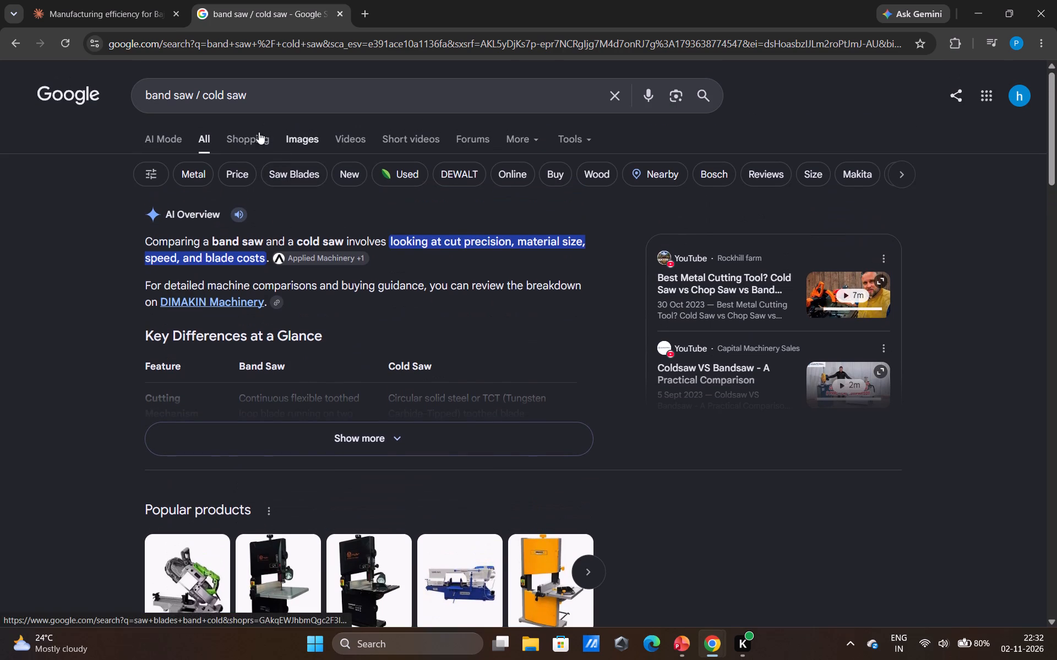
pyautogui.click(309, 123)
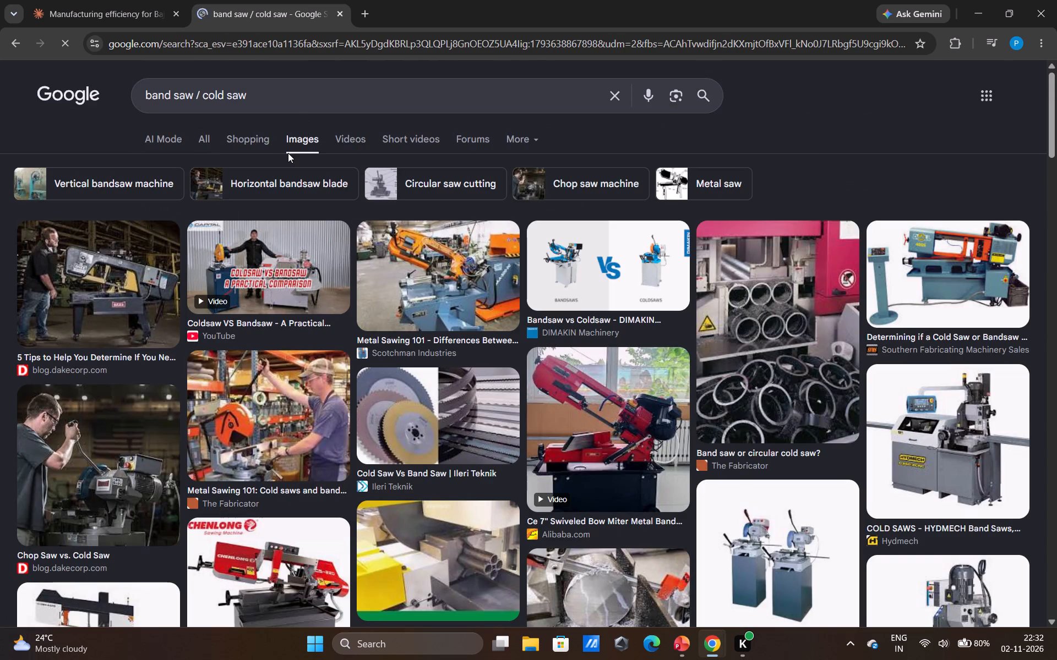
pyautogui.scroll(-1, 299, 217)
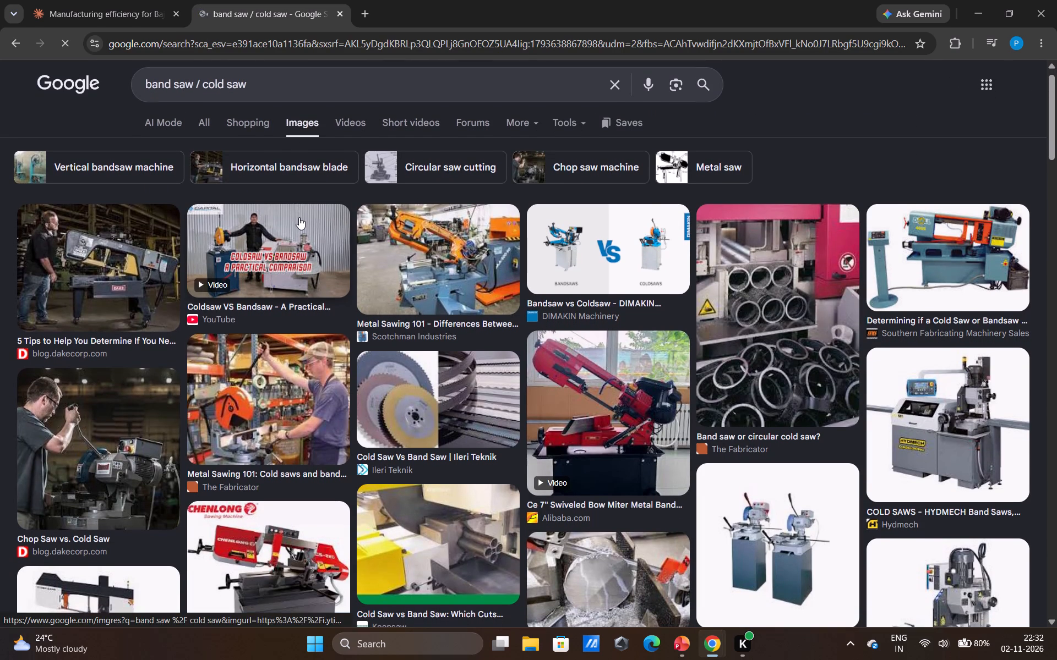
pyautogui.scroll(-1, 299, 217)
pyautogui.click(931, 237)
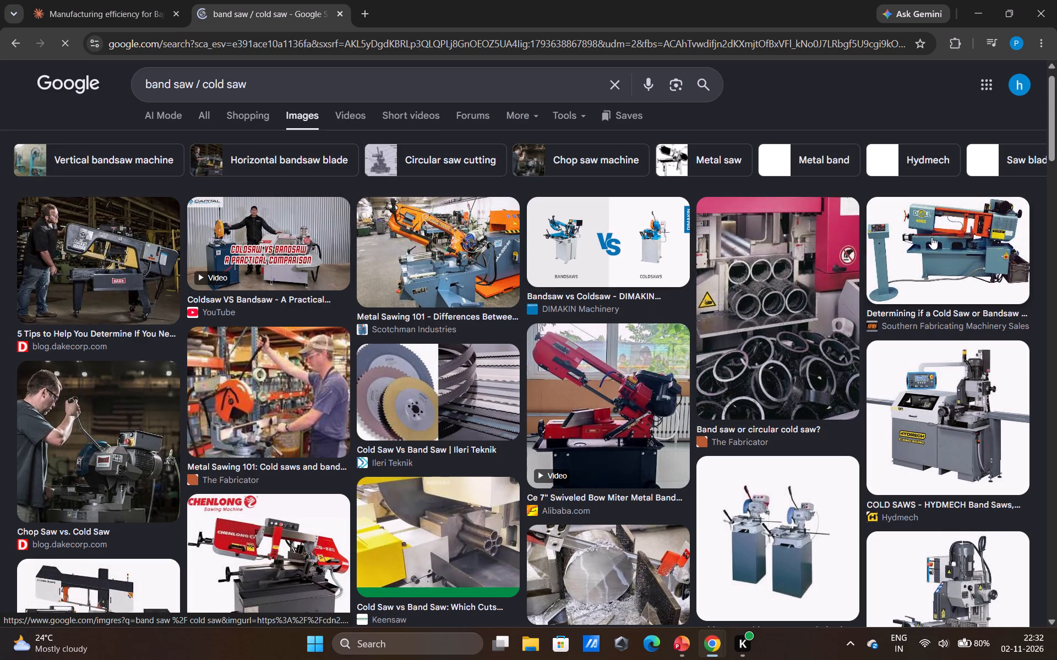
pyautogui.click(931, 237)
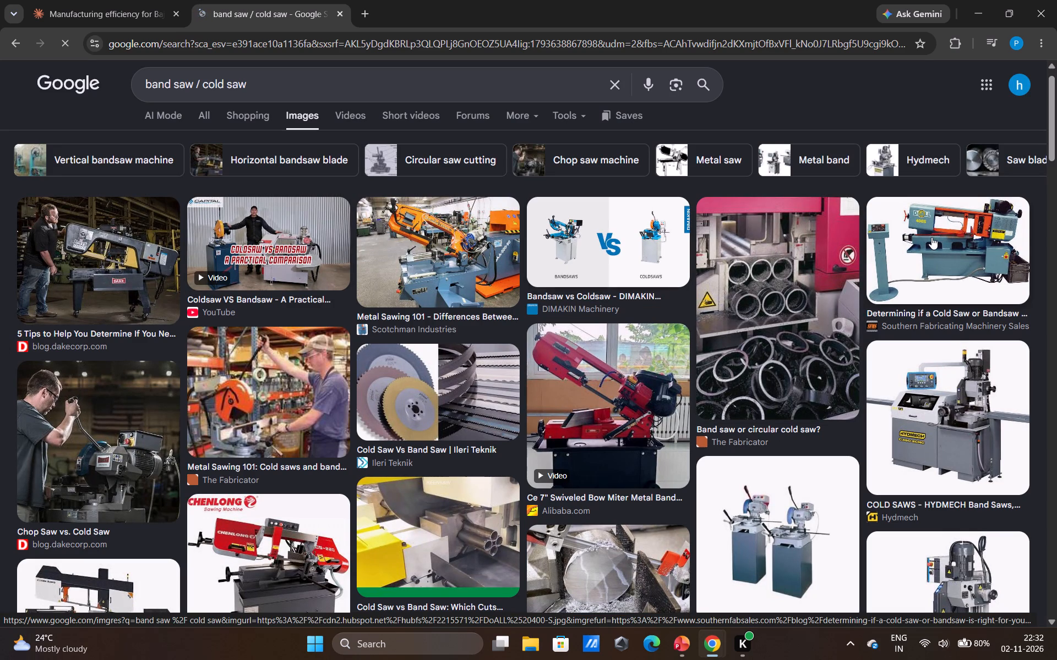
pyautogui.click(948, 255)
# Try to save the previewed saw picture to the Desktop as a JPEG named "band saw / cold saw".
pyautogui.rightClick(897, 261)
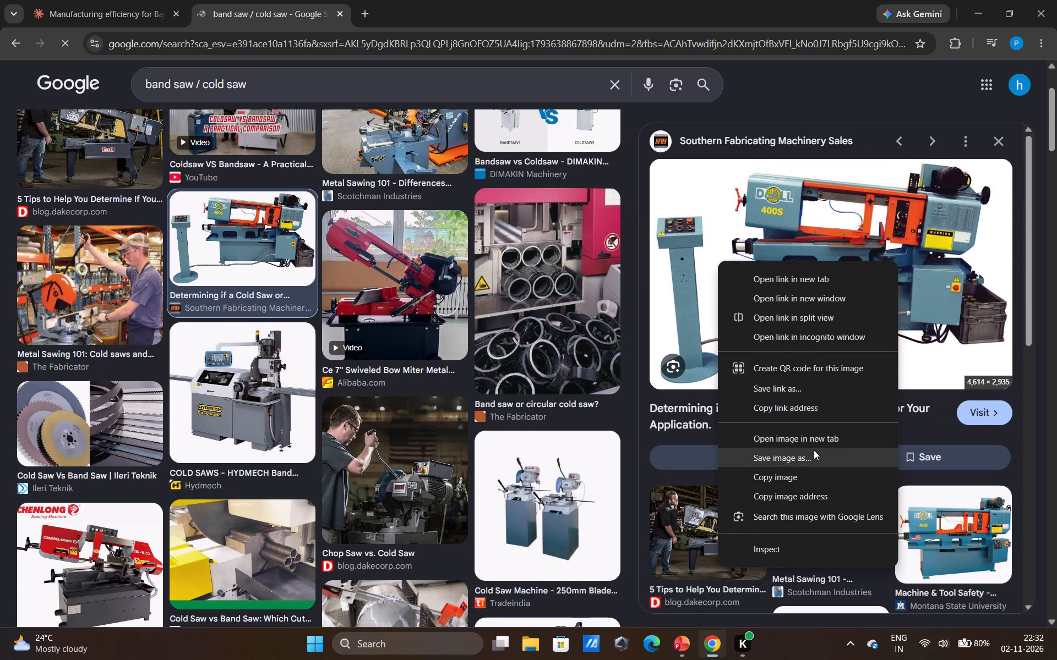
pyautogui.click(814, 454)
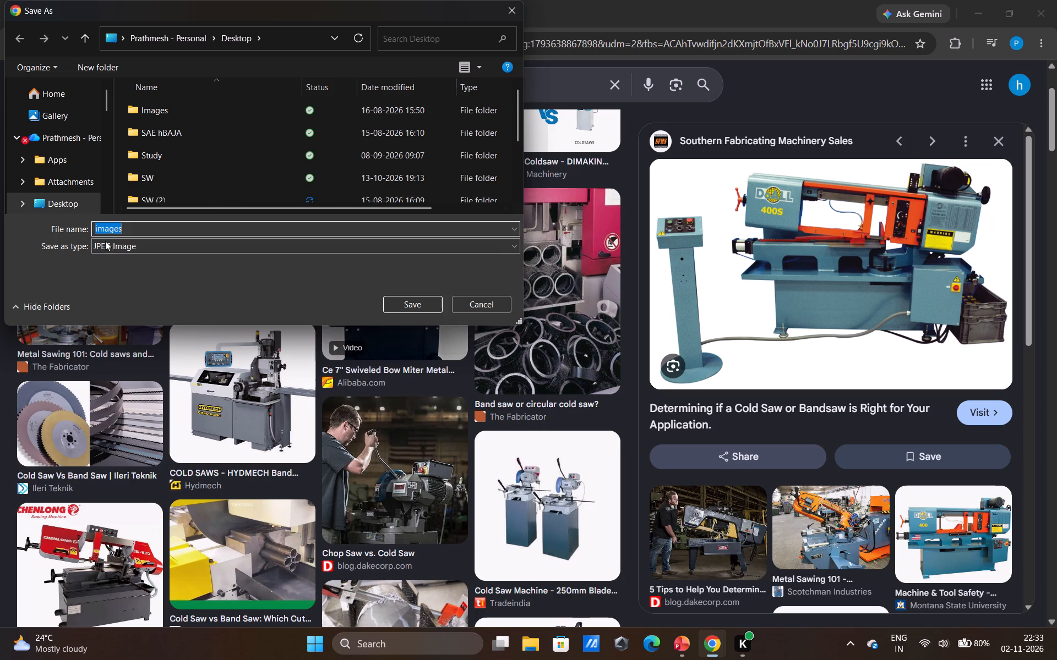
pyautogui.moveTo(193, 232); pyautogui.dragTo(97, 225)
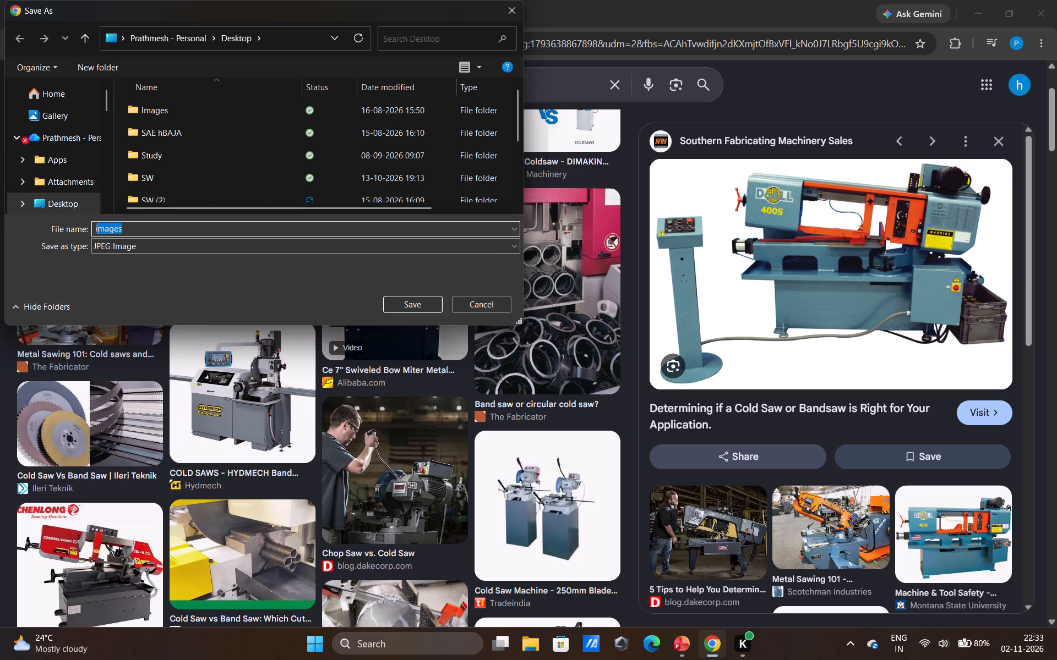
pyautogui.moveTo(97, 225); pyautogui.dragTo(97, 225)
pyautogui.moveTo(126, 230); pyautogui.dragTo(92, 230)
pyautogui.press('b')
pyautogui.write('and saw')
pyautogui.press('space')
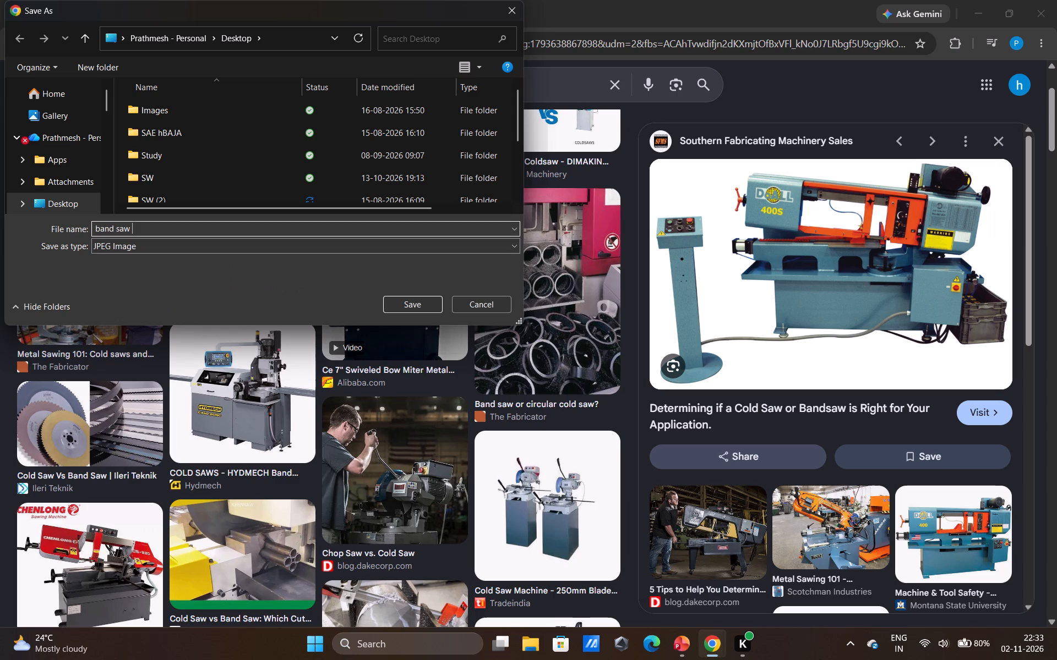
pyautogui.write('/')
pyautogui.press('space')
pyautogui.write('cold saw')
pyautogui.press('Return')
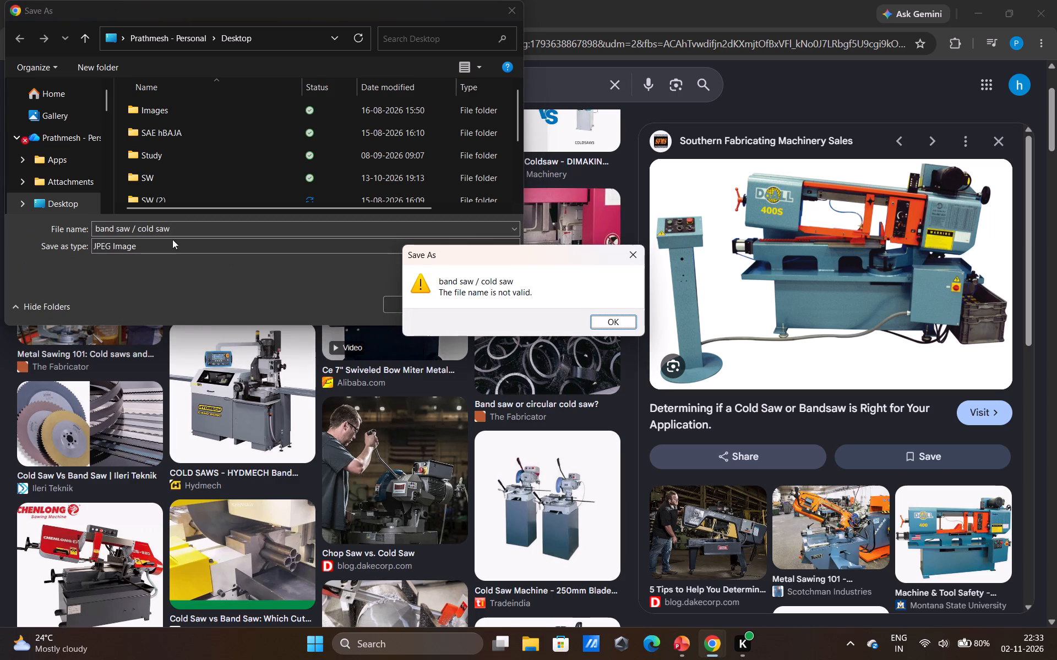
# Remove the slash from the file name and save the picture as "band saw cold saw".
pyautogui.click(133, 225)
pyautogui.click(134, 227)
pyautogui.click(590, 321)
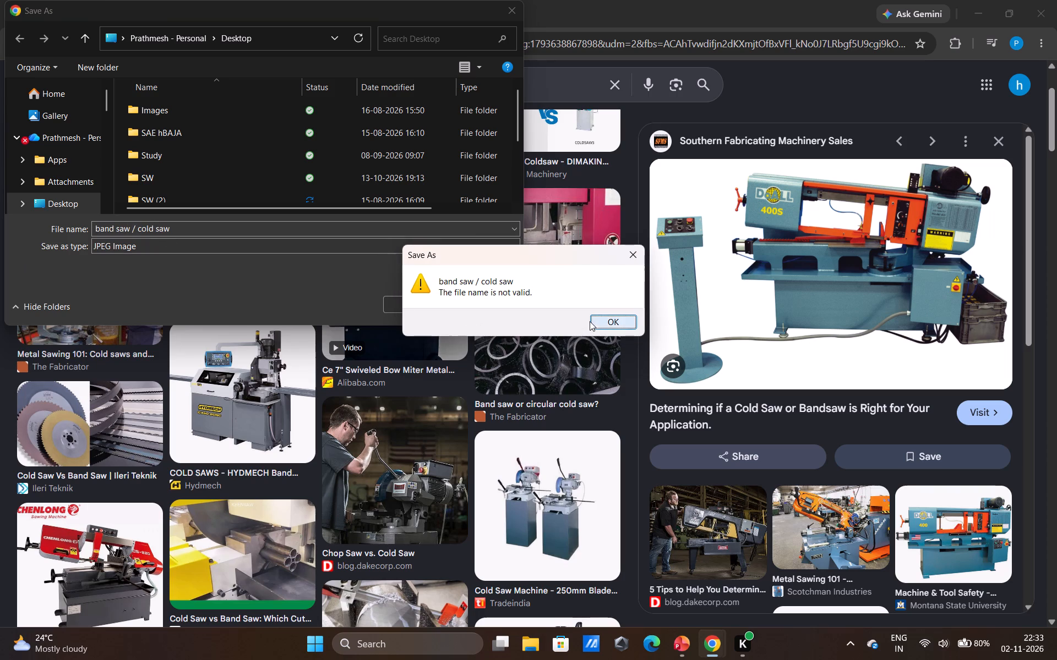
pyautogui.click(135, 228)
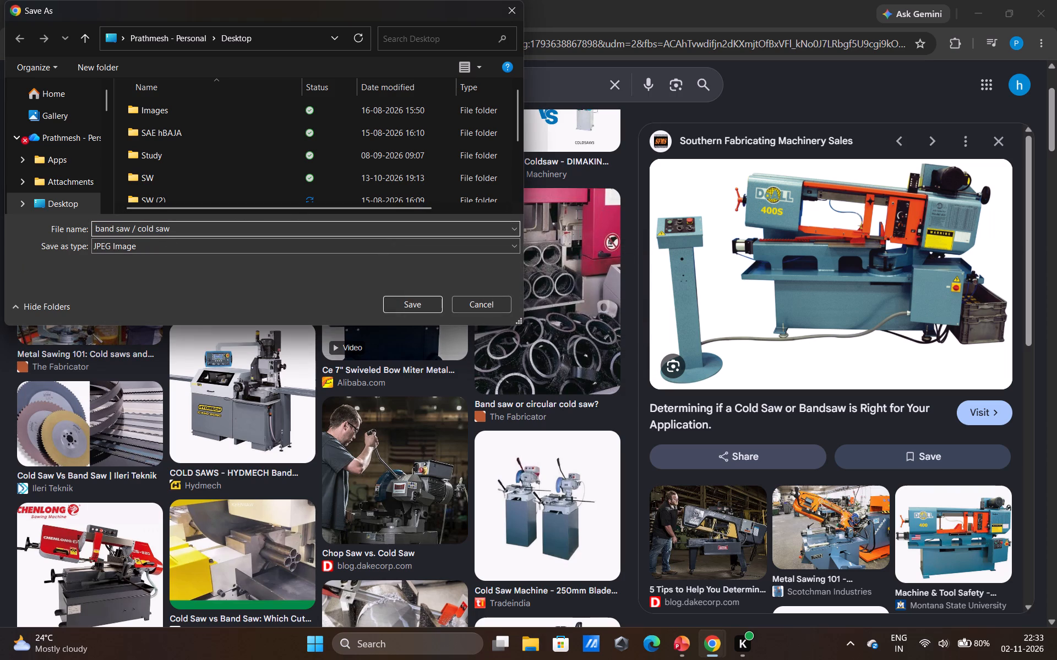
pyautogui.press('BackSpace')
pyautogui.press('BackSpace')
pyautogui.press('Return')
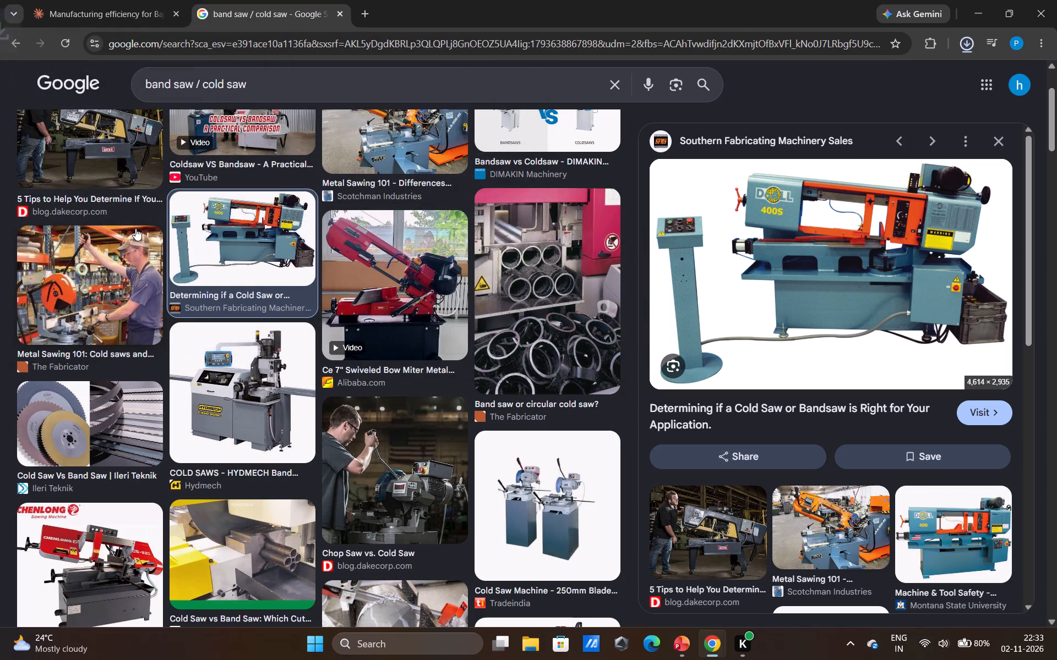
# Check the cutting list on the PowerPoint slide, return to Chrome and search Google Images for "laser cutting".
pyautogui.click(391, 80)
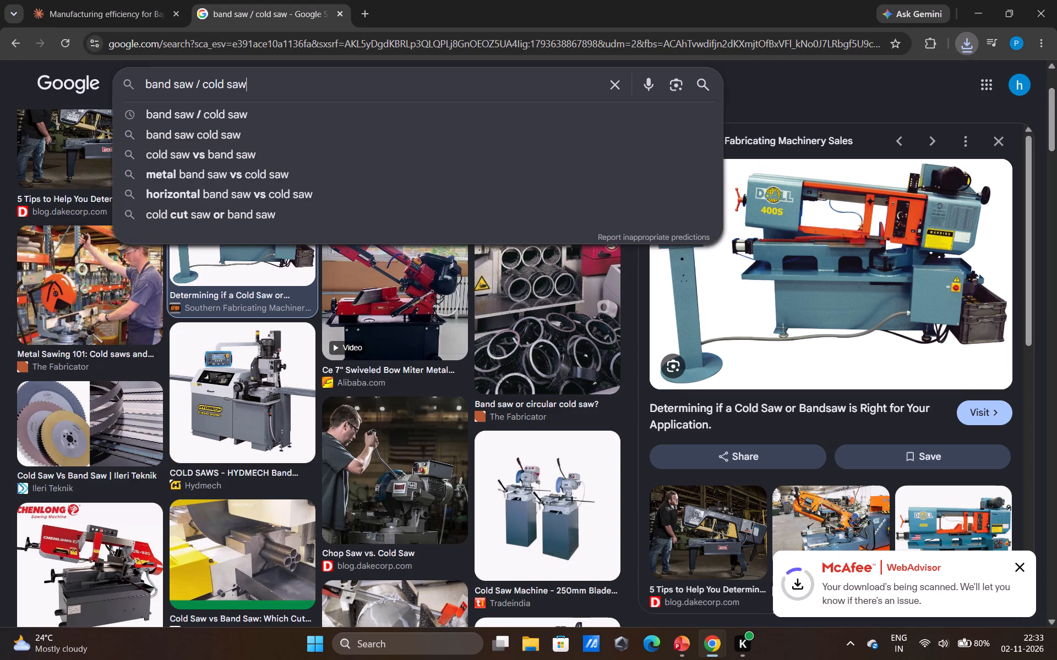
pyautogui.press('BackSpace')
pyautogui.press('BackSpace')
pyautogui.press('BackSpace')
pyautogui.press('BackSpace')
pyautogui.press('BackSpace')
pyautogui.press('BackSpace')
pyautogui.press('BackSpace')
pyautogui.press('BackSpace')
pyautogui.press('BackSpace')
pyautogui.press('BackSpace')
pyautogui.press('BackSpace')
pyautogui.press('BackSpace')
pyautogui.press('BackSpace')
pyautogui.press('BackSpace')
pyautogui.press('BackSpace')
pyautogui.press('BackSpace')
pyautogui.press('BackSpace')
pyautogui.press('BackSpace')
pyautogui.press('BackSpace')
pyautogui.press('BackSpace')
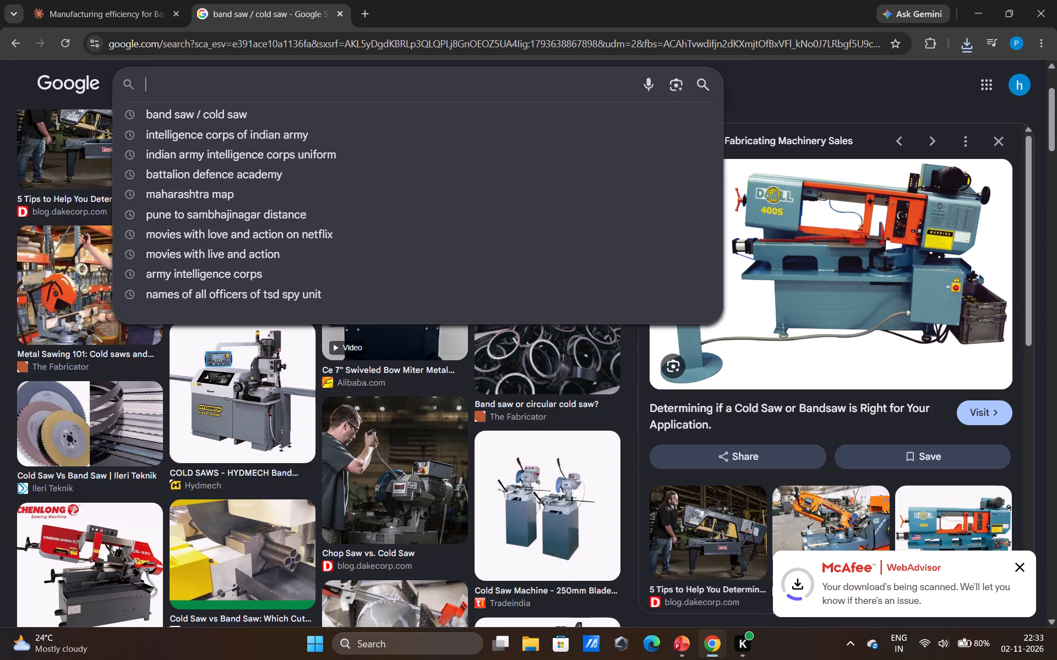
pyautogui.click(690, 634)
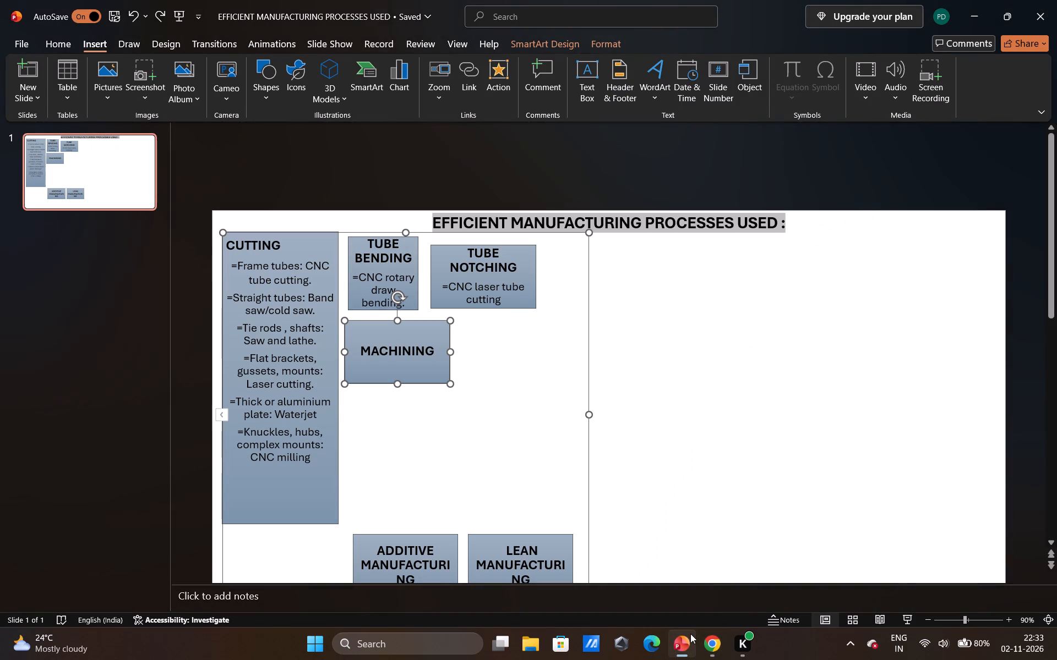
pyautogui.click(690, 634)
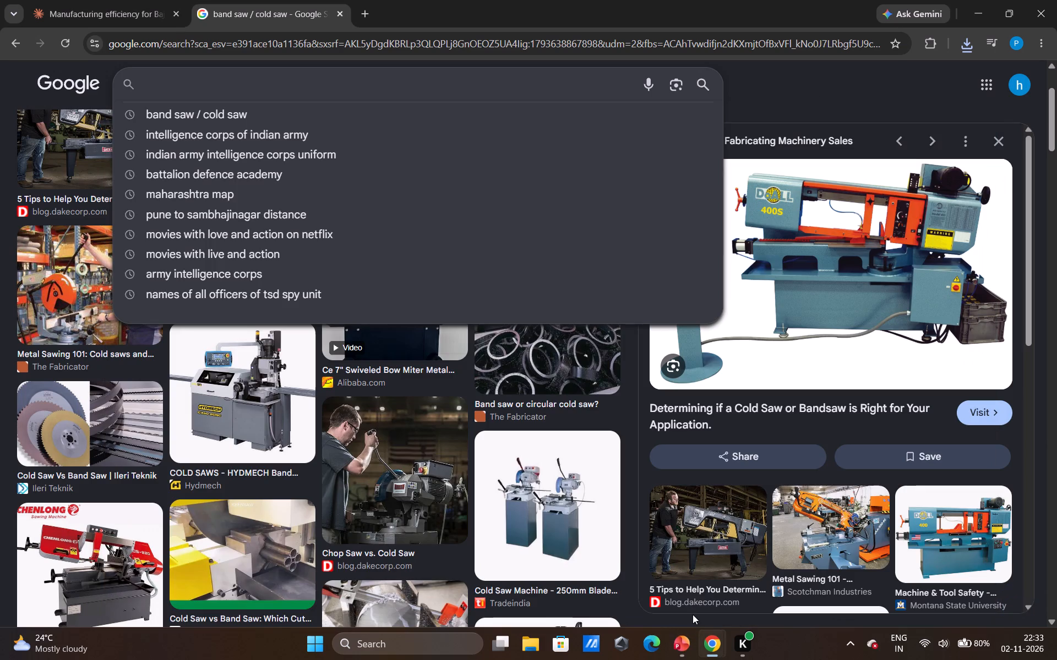
pyautogui.write('laser cutting')
pyautogui.press('Return')
pyautogui.press('Return')
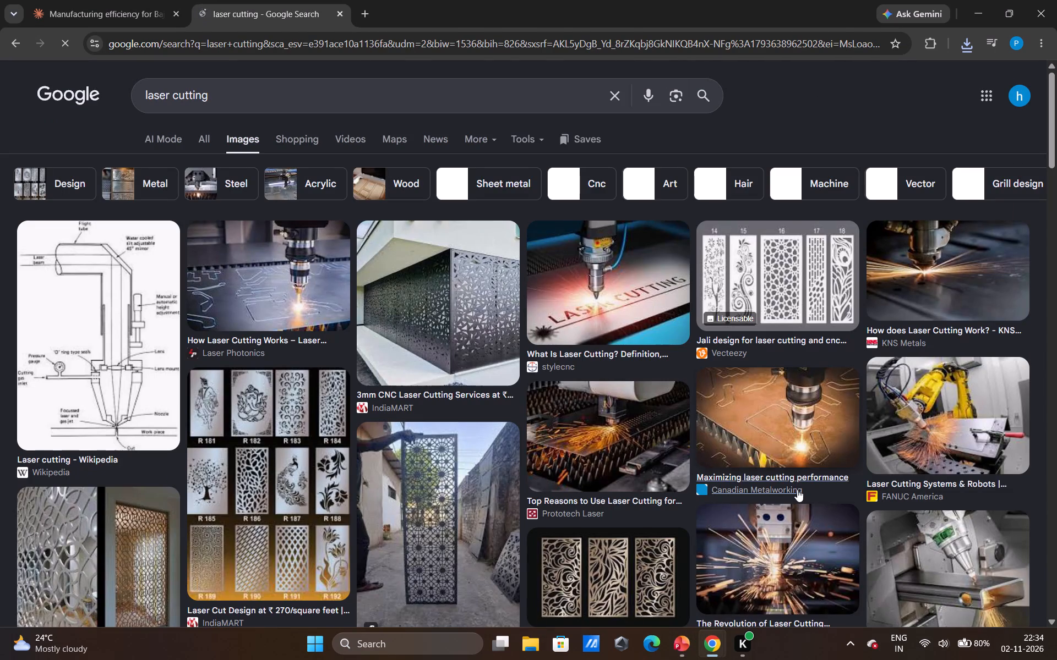
# Save senfeng's 6000W fiber laser sheet cutting picture from the results to the Desktop as "laser cuttting".
pyautogui.scroll(-2, 797, 490)
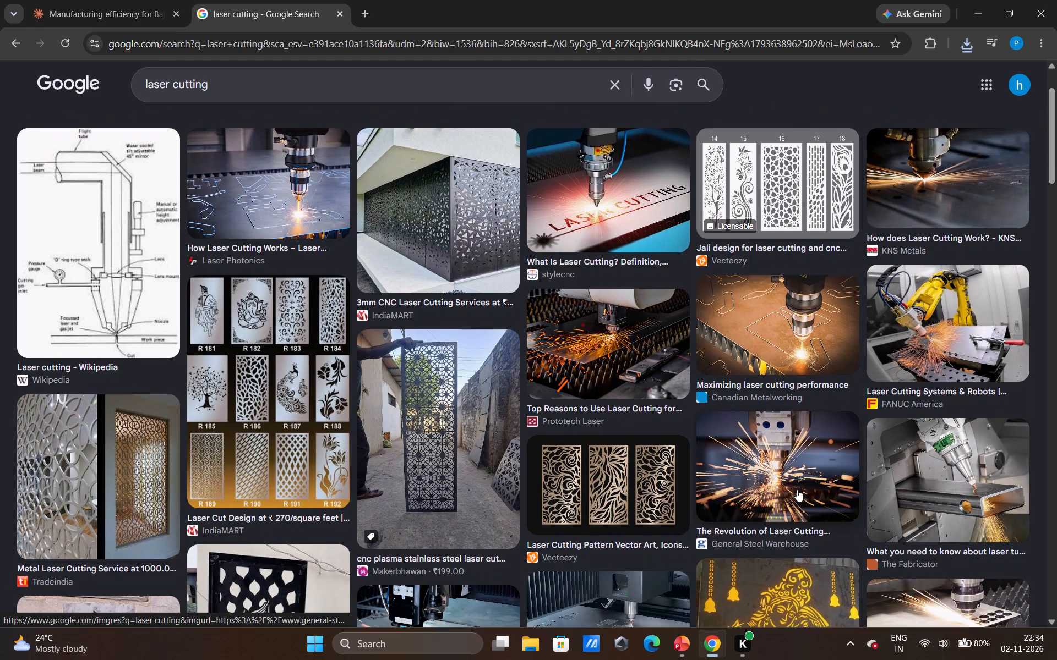
pyautogui.scroll(-4, 797, 490)
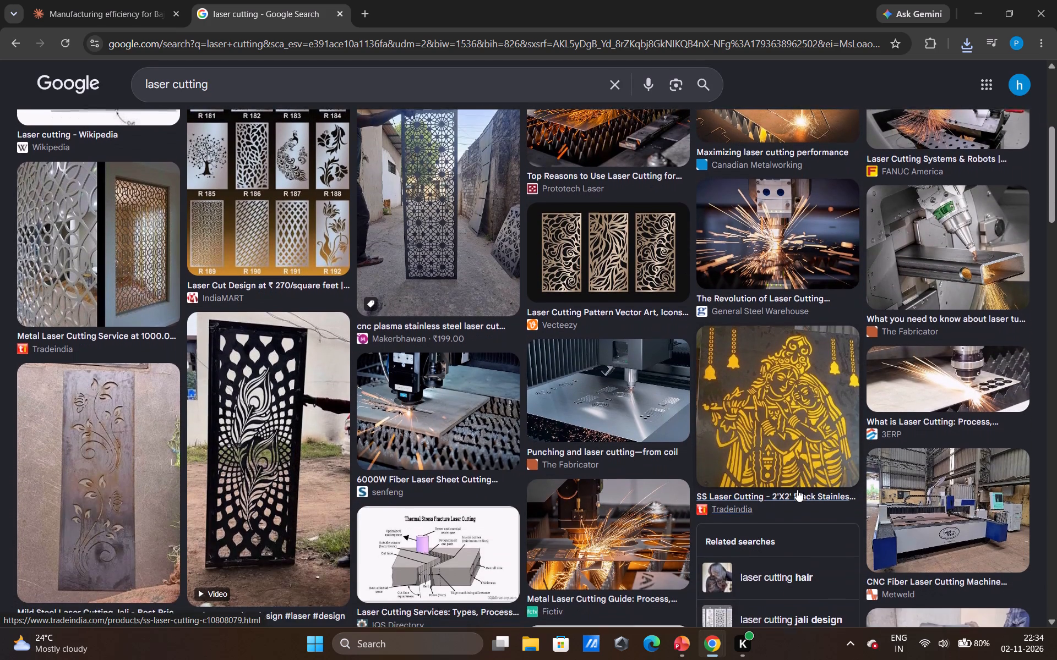
pyautogui.scroll(-1, 797, 490)
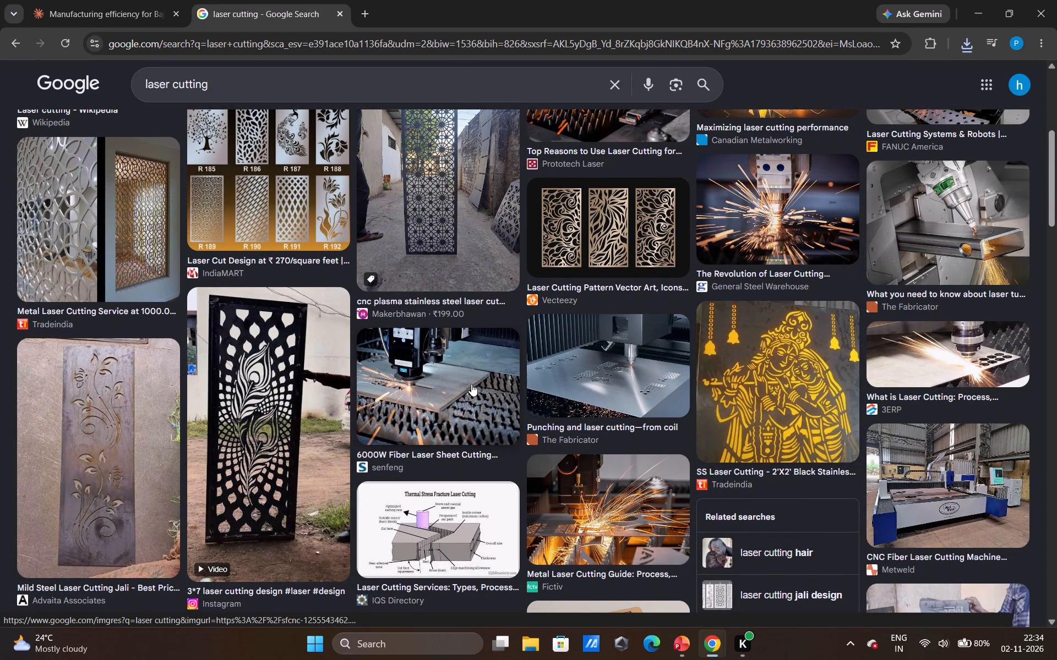
pyautogui.scroll(-2, 471, 384)
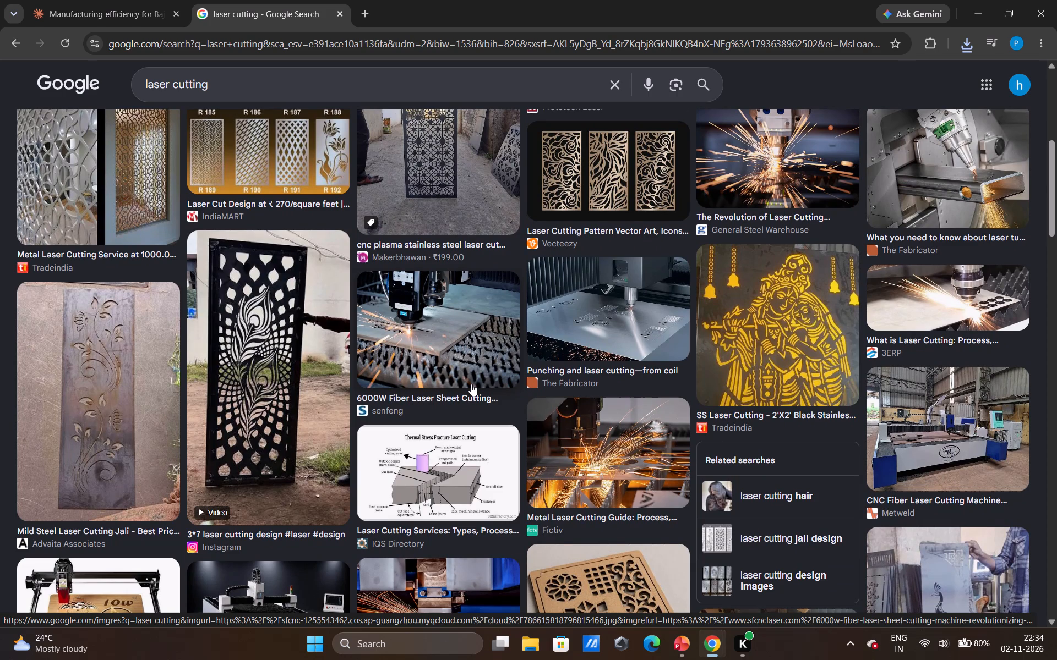
pyautogui.rightClick(437, 329)
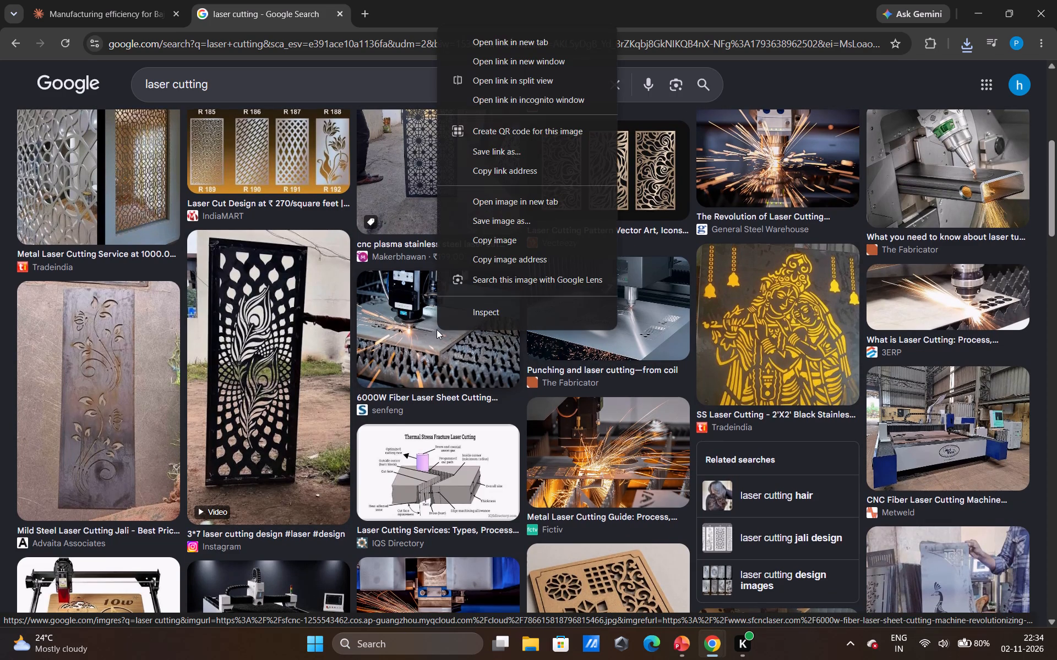
pyautogui.click(511, 220)
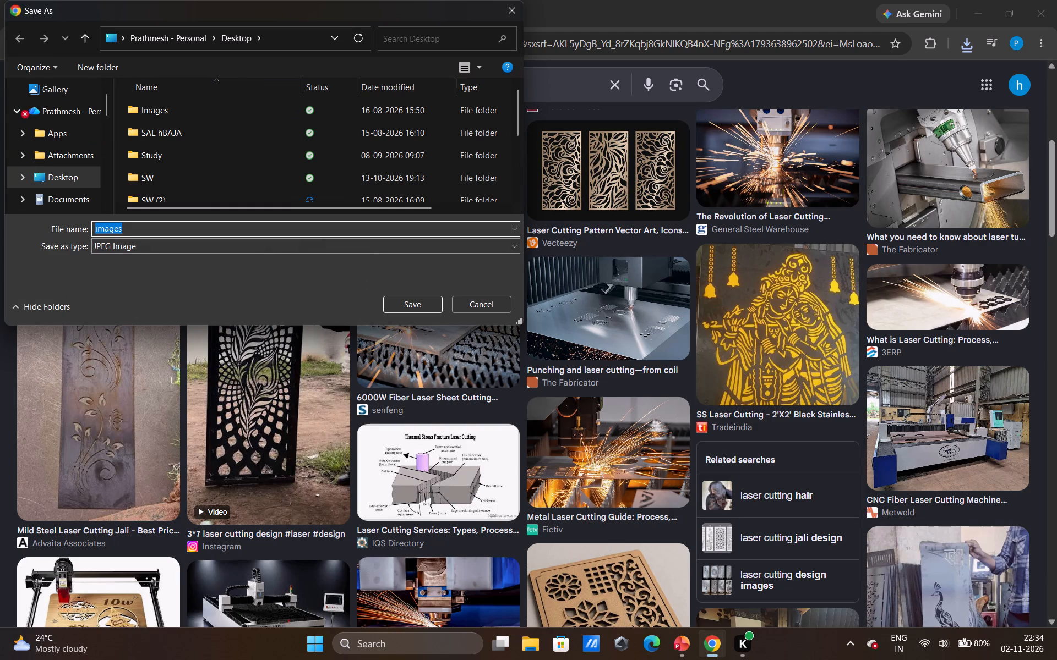
pyautogui.write('laser cuttting')
pyautogui.press('Return')
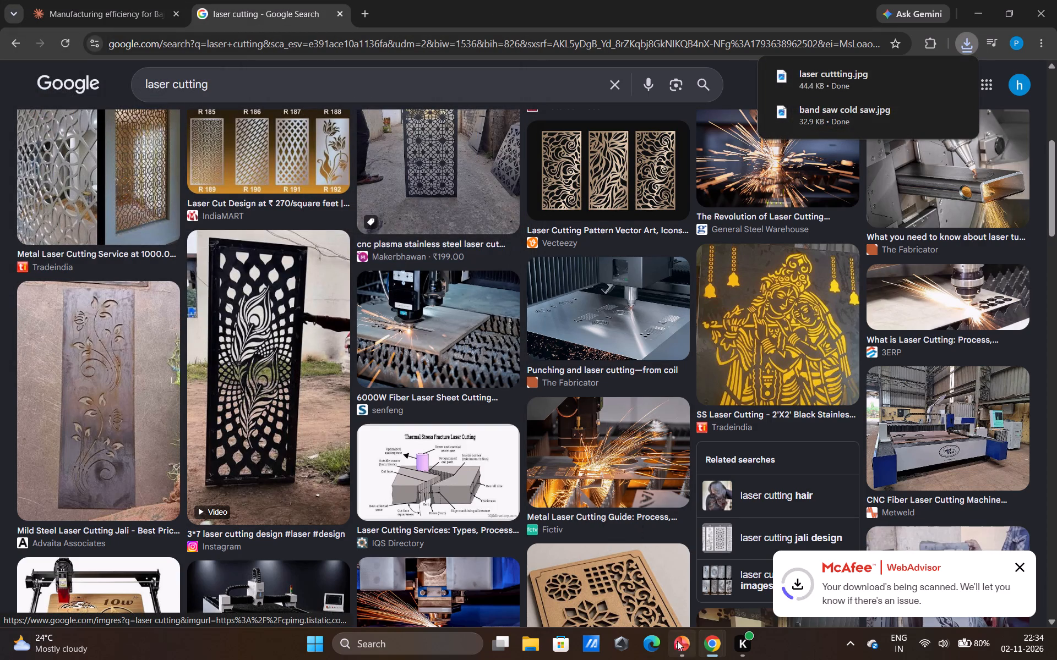
# Check the cutting list on the PowerPoint slide again, return to Chrome and search Google Images for "cnc tube cutting".
pyautogui.click(691, 642)
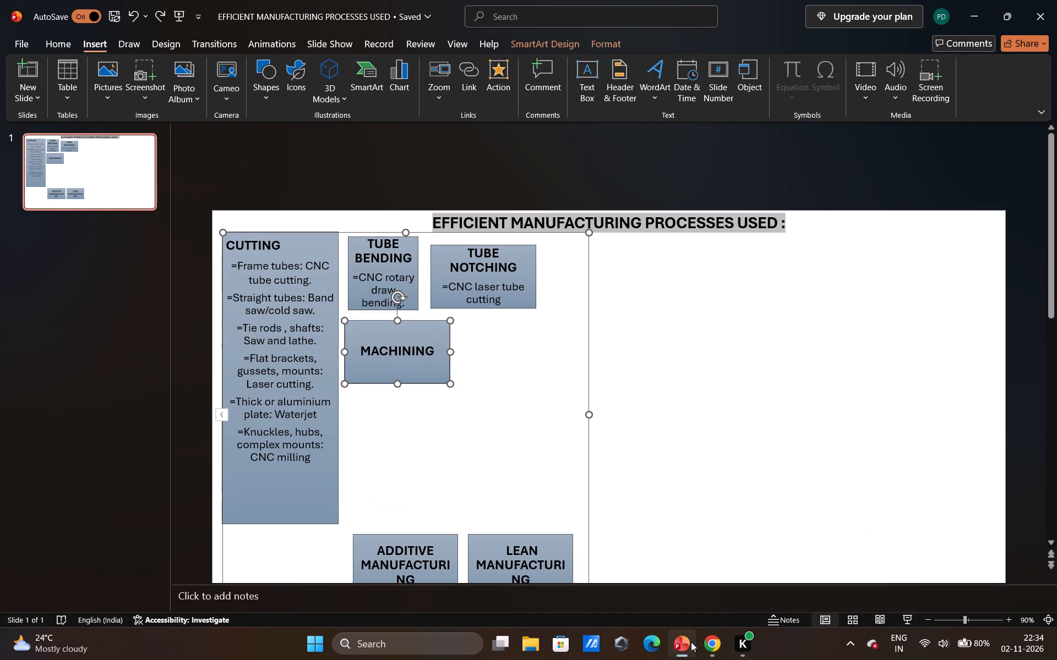
pyautogui.click(691, 642)
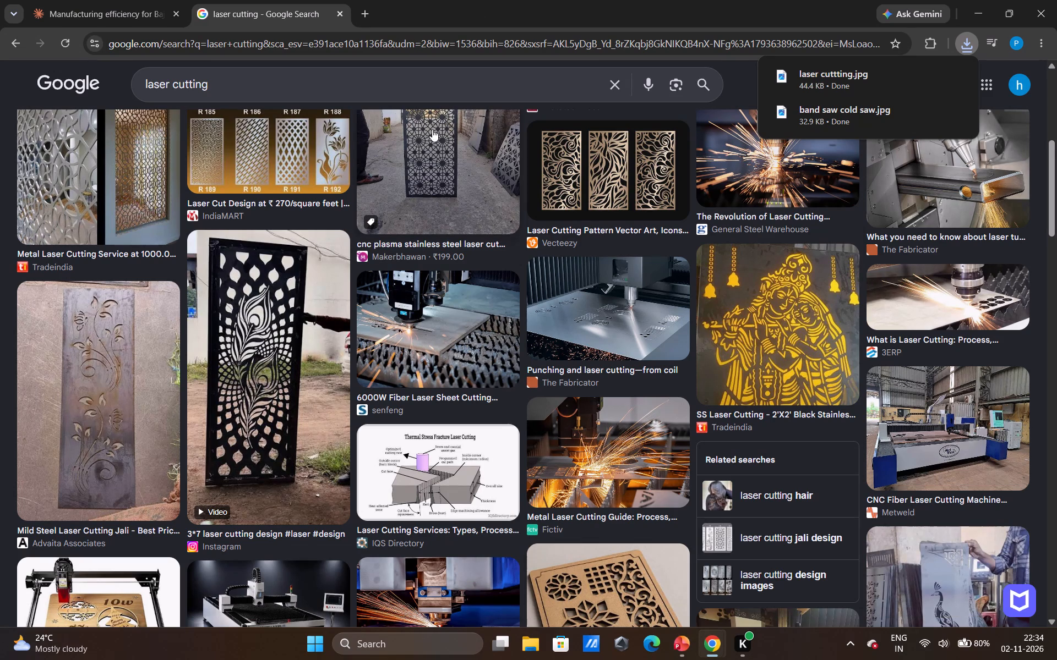
pyautogui.click(434, 85)
pyautogui.press('BackSpace')
pyautogui.press('BackSpace')
pyautogui.press('BackSpace')
pyautogui.press('BackSpace')
pyautogui.press('BackSpace')
pyautogui.press('BackSpace')
pyautogui.press('BackSpace')
pyautogui.press('BackSpace')
pyautogui.press('BackSpace')
pyautogui.press('BackSpace')
pyautogui.press('BackSpace')
pyautogui.press('BackSpace')
pyautogui.press('BackSpace')
pyautogui.press('BackSpace')
pyautogui.press('BackSpace')
pyautogui.press('BackSpace')
pyautogui.press('BackSpace')
pyautogui.press('BackSpace')
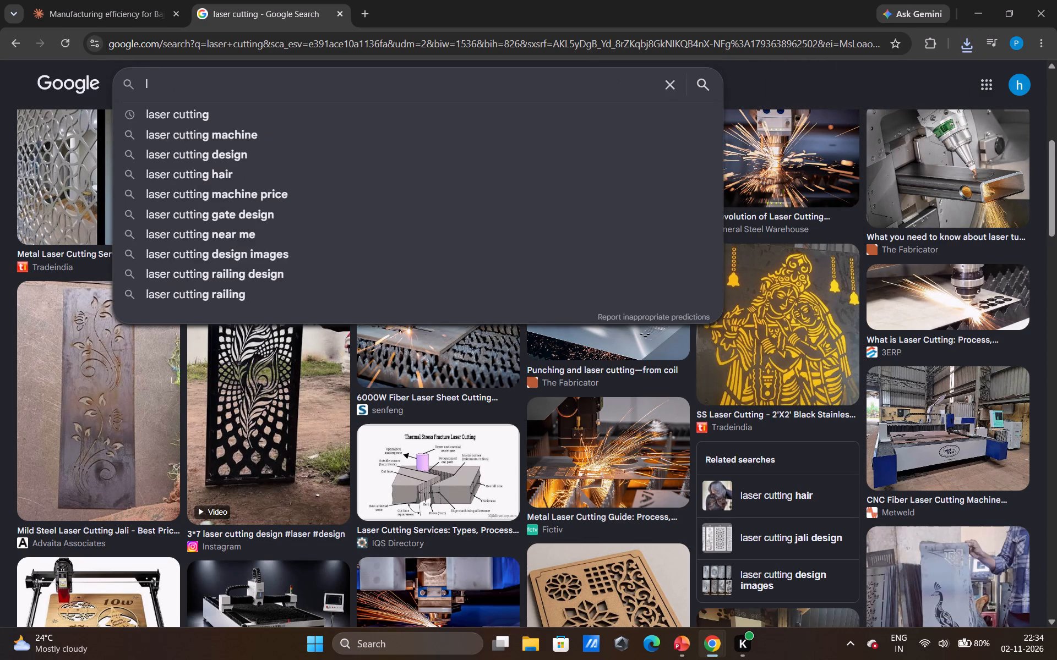
pyautogui.write('cnc tube cutting')
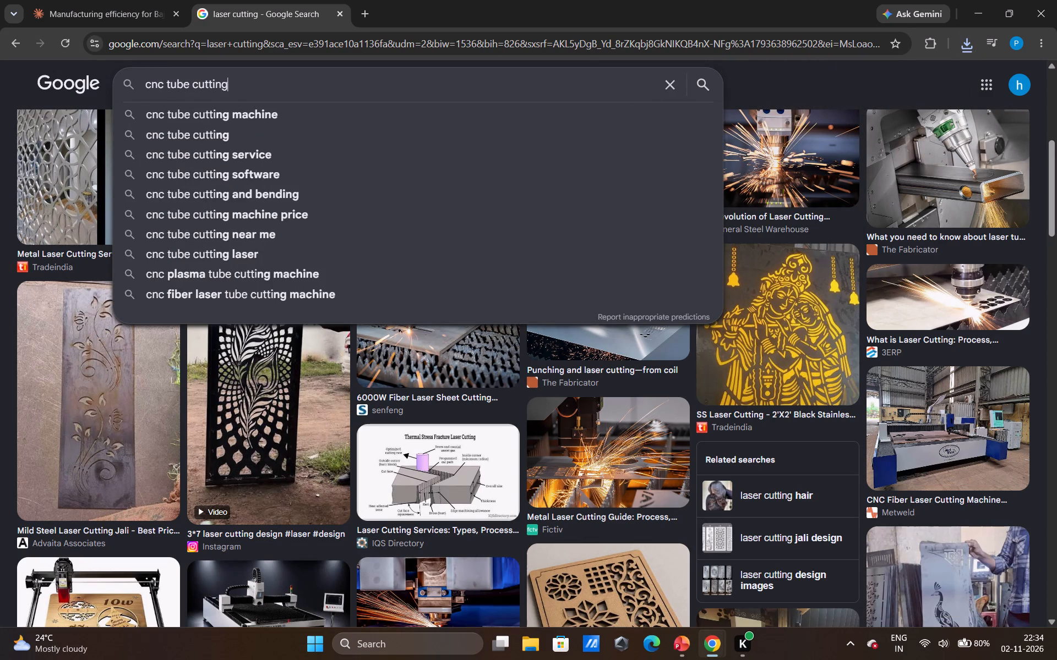
pyautogui.press('Return')
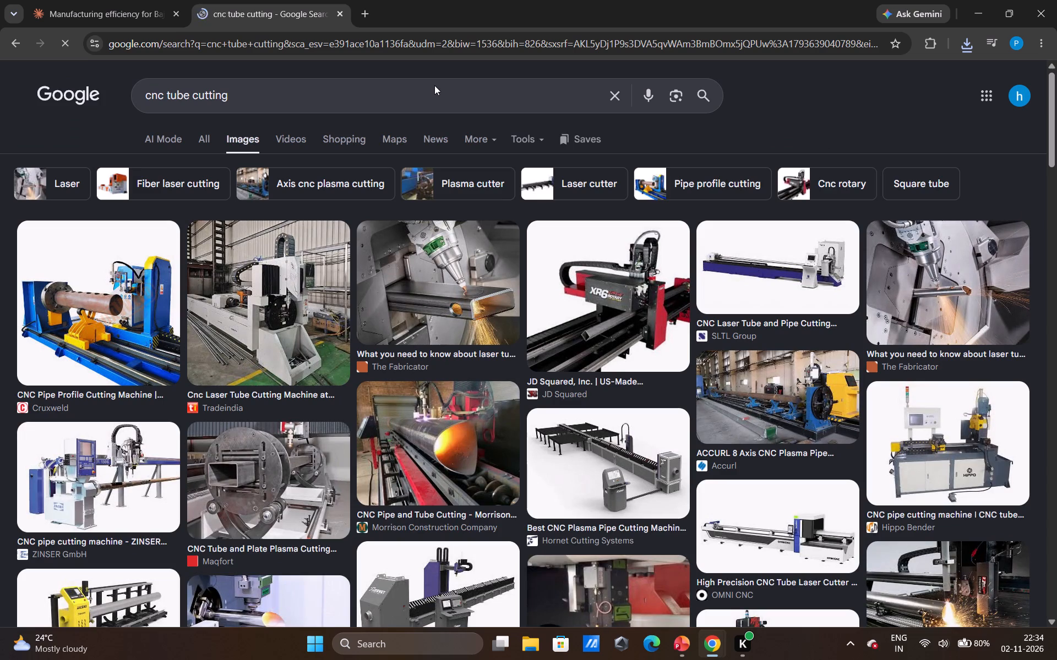
# Look through the "cnc tube cutting" image results for a suitable picture of a CNC tube cutting machine.
pyautogui.scroll(-1, 434, 85)
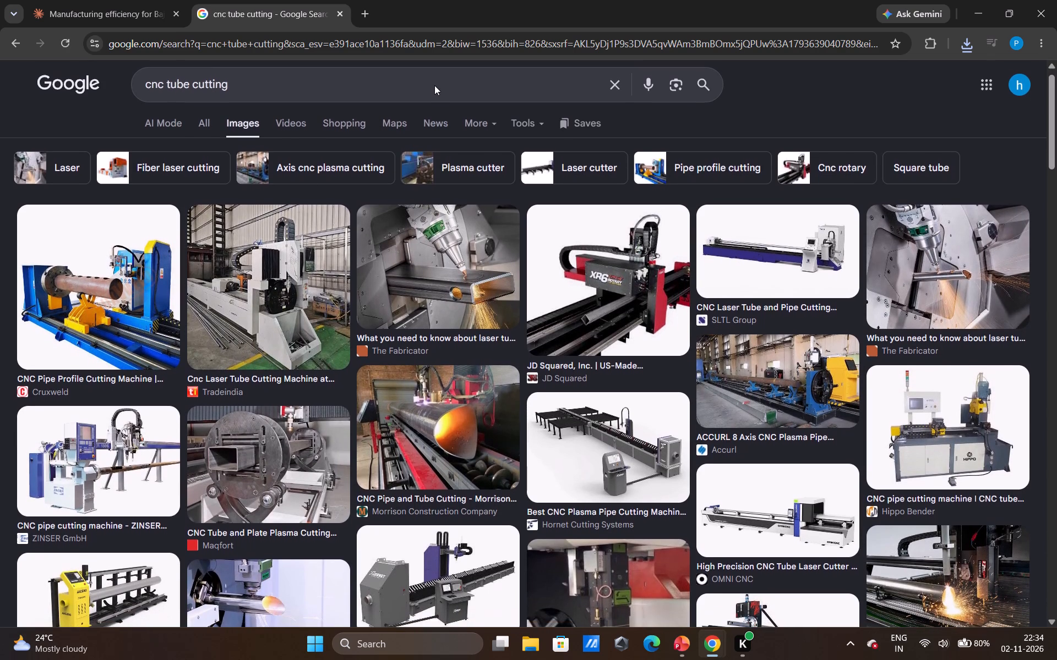
pyautogui.scroll(-2, 434, 85)
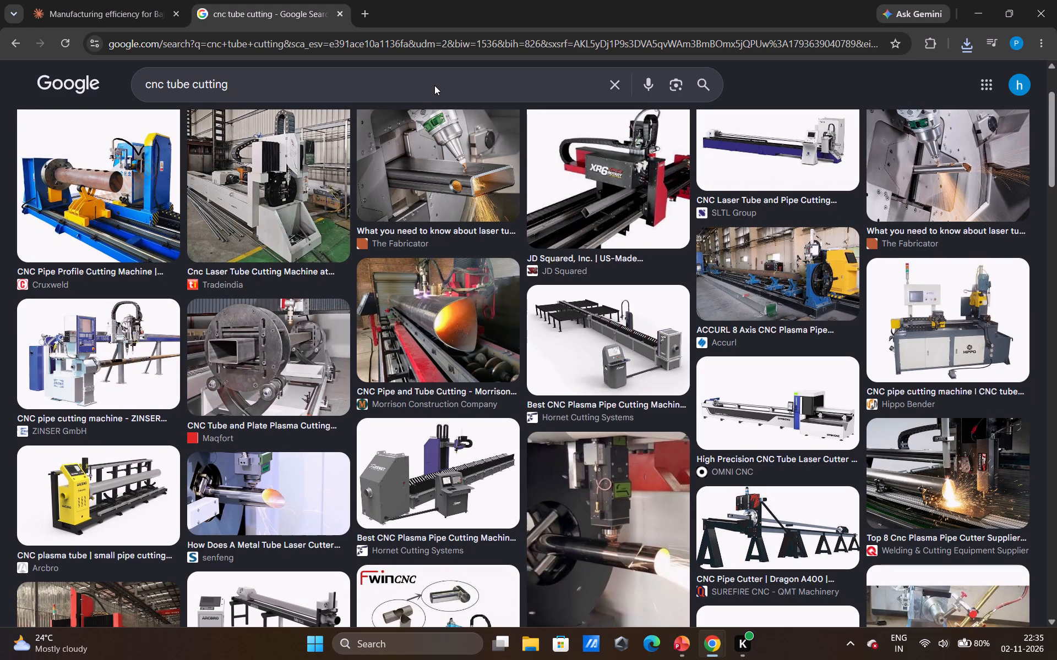
pyautogui.scroll(-4, 434, 85)
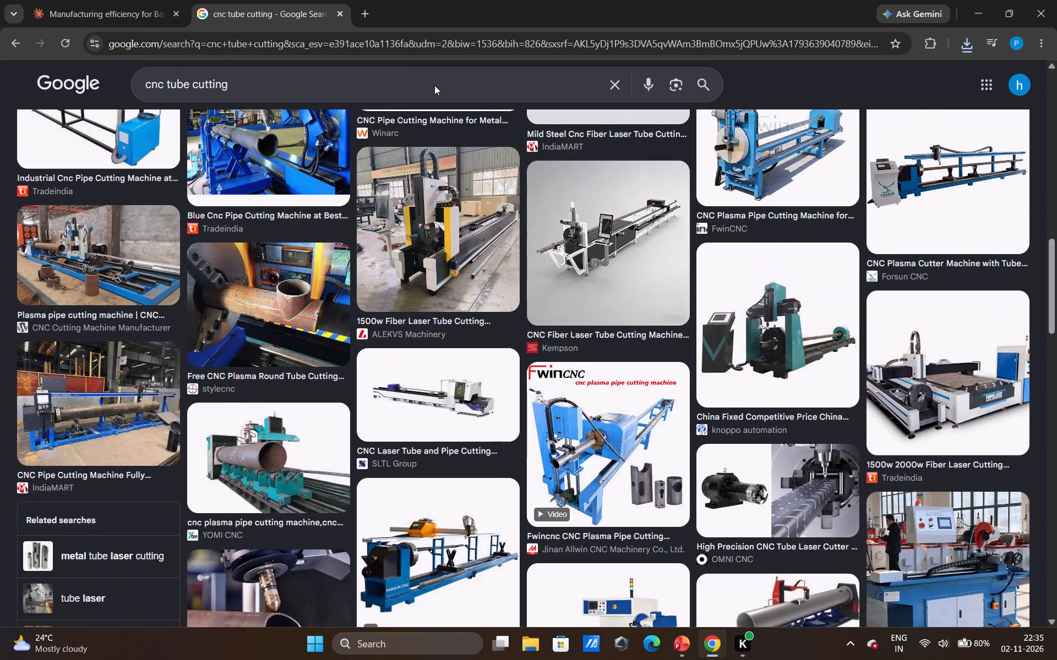
pyautogui.scroll(-2, 434, 85)
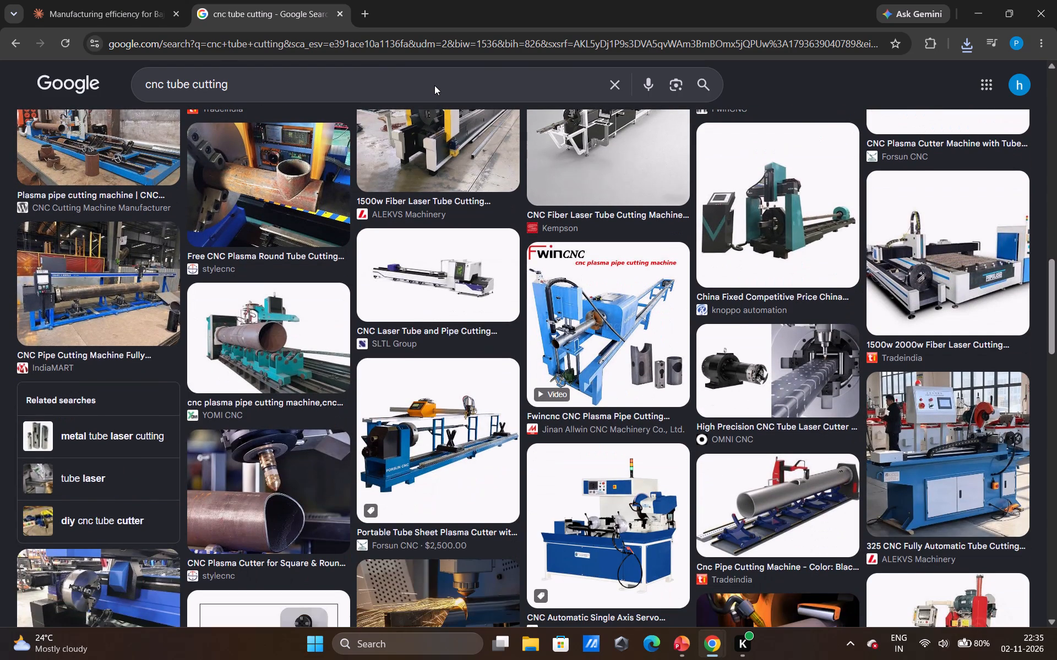
pyautogui.click(434, 85)
pyautogui.scroll(-1, 434, 85)
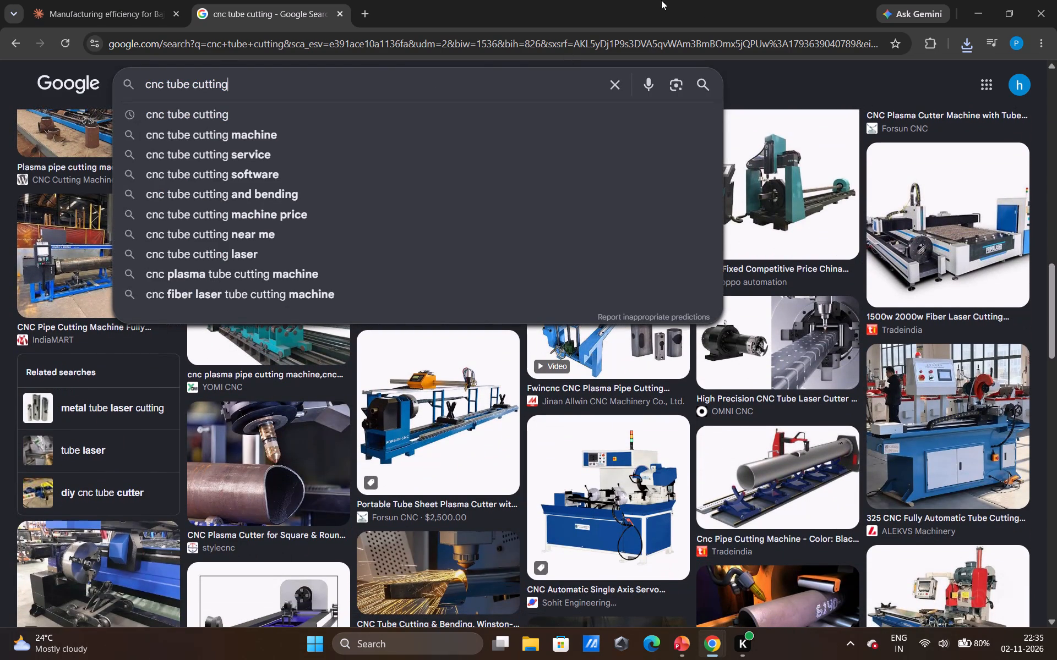
pyautogui.click(784, 79)
pyautogui.scroll(-2, 678, 298)
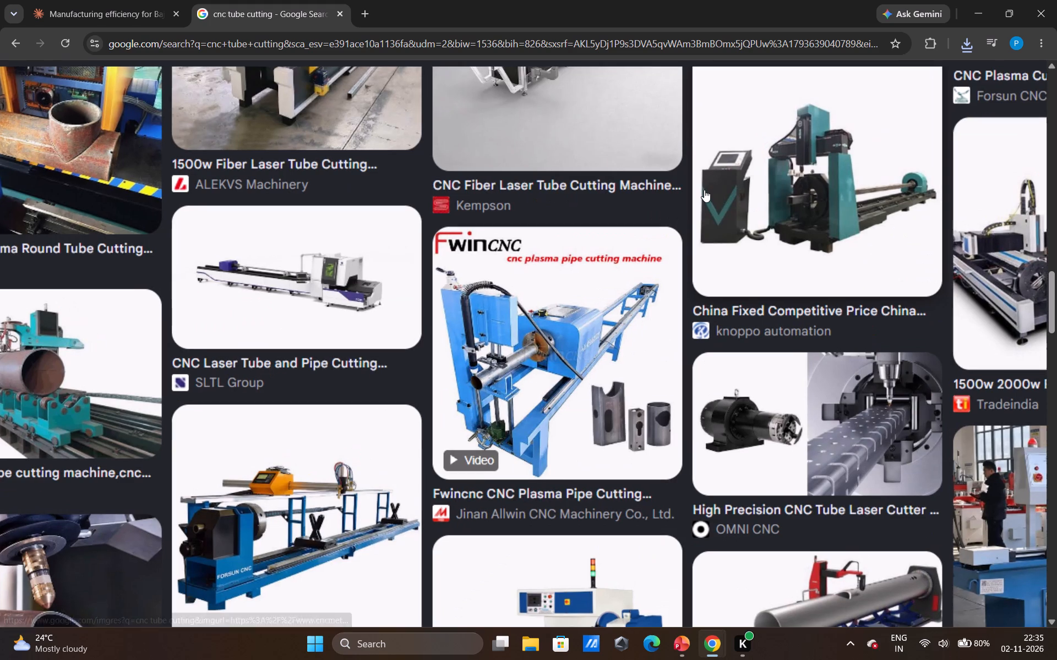
pyautogui.scroll(-2, 704, 190)
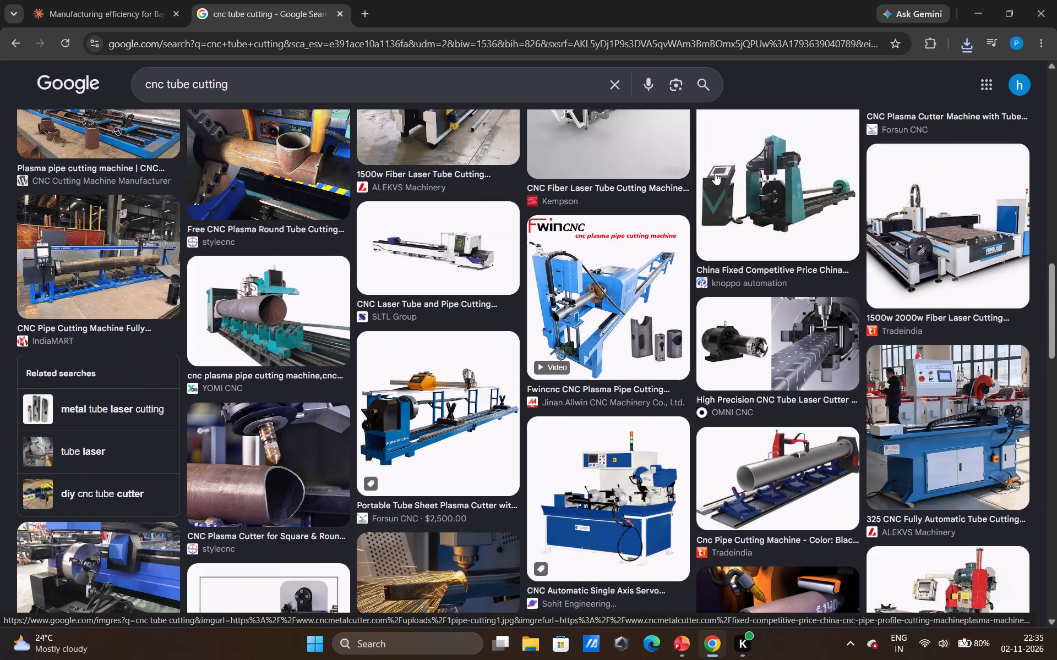
pyautogui.scroll(-3, 715, 173)
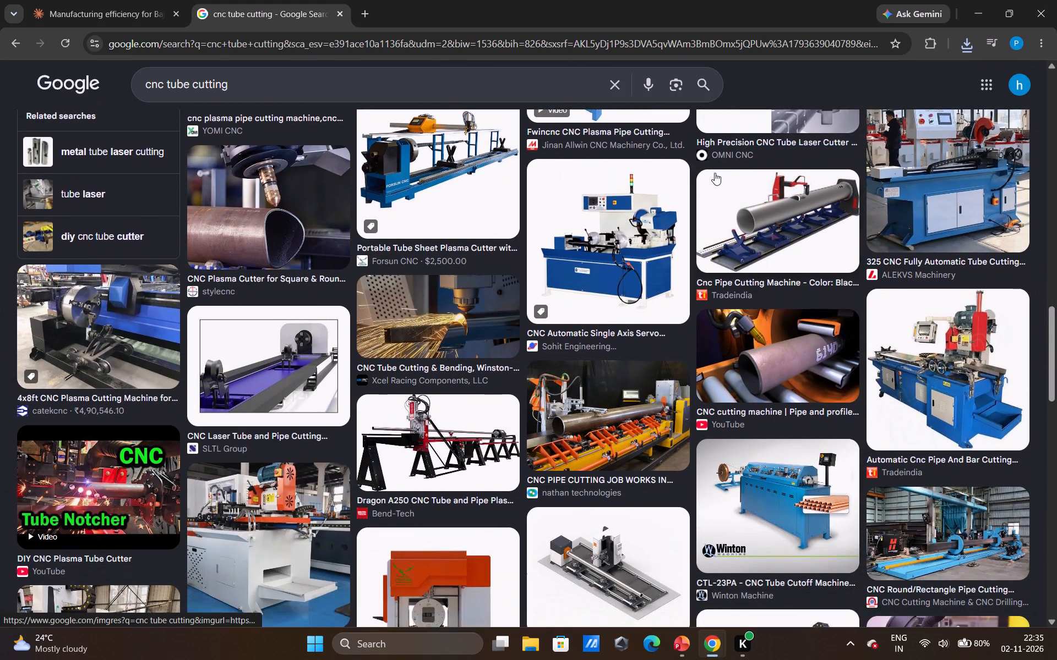
pyautogui.scroll(-2, 715, 173)
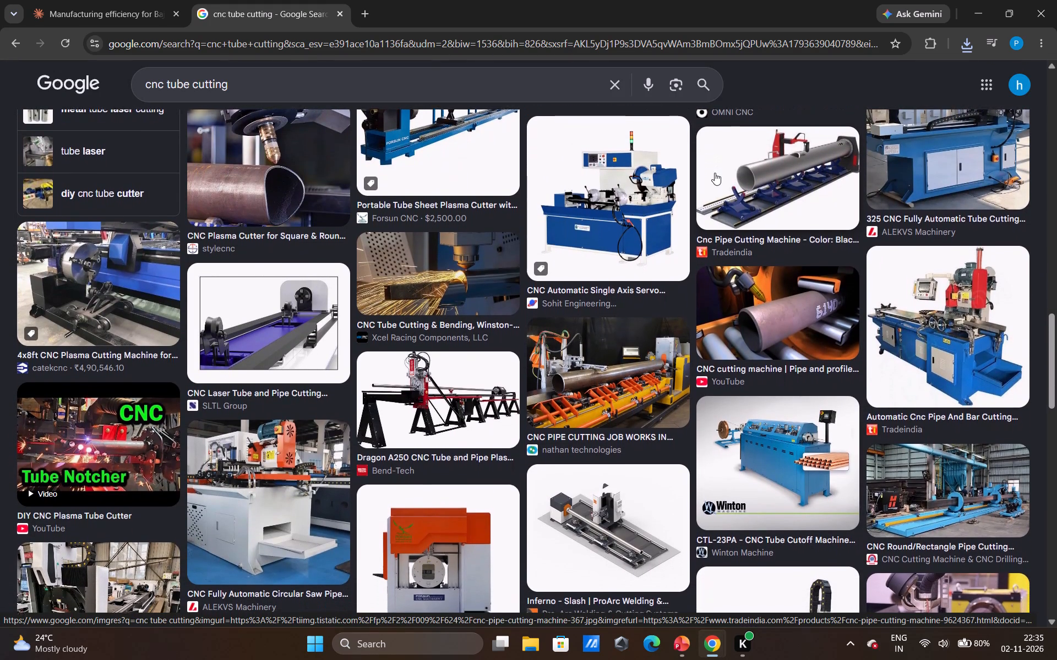
pyautogui.scroll(-1, 715, 173)
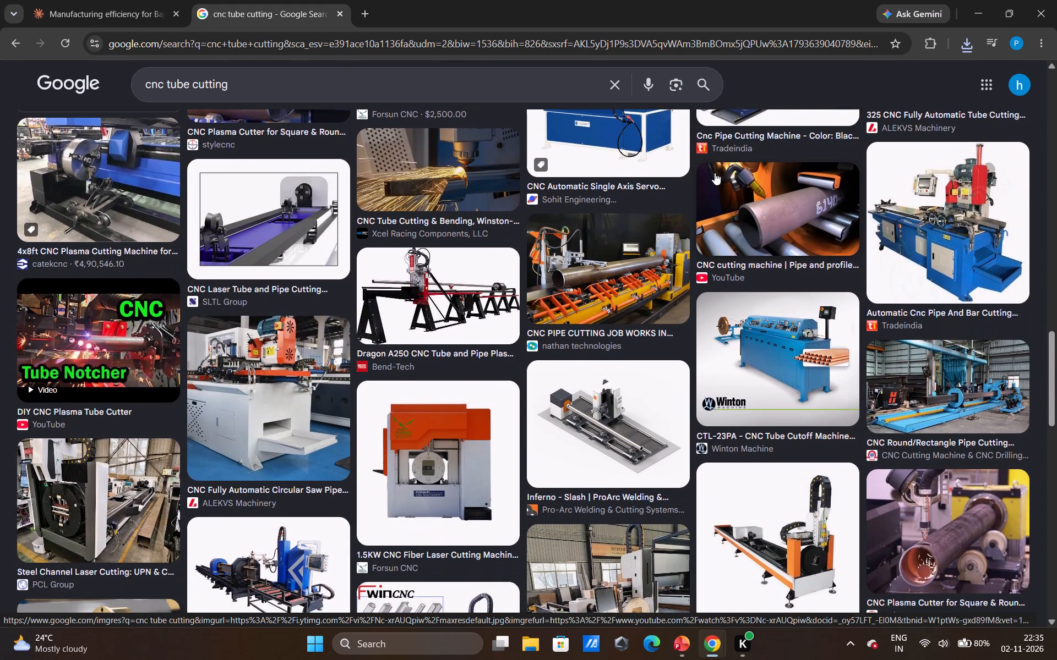
pyautogui.scroll(-3, 715, 173)
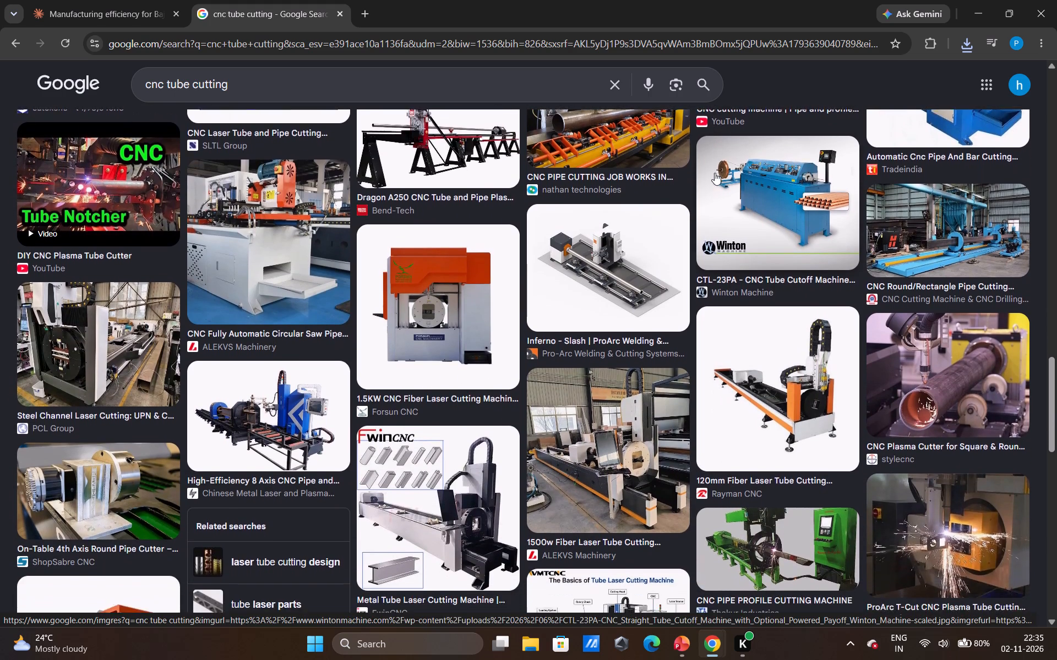
pyautogui.scroll(-4, 715, 173)
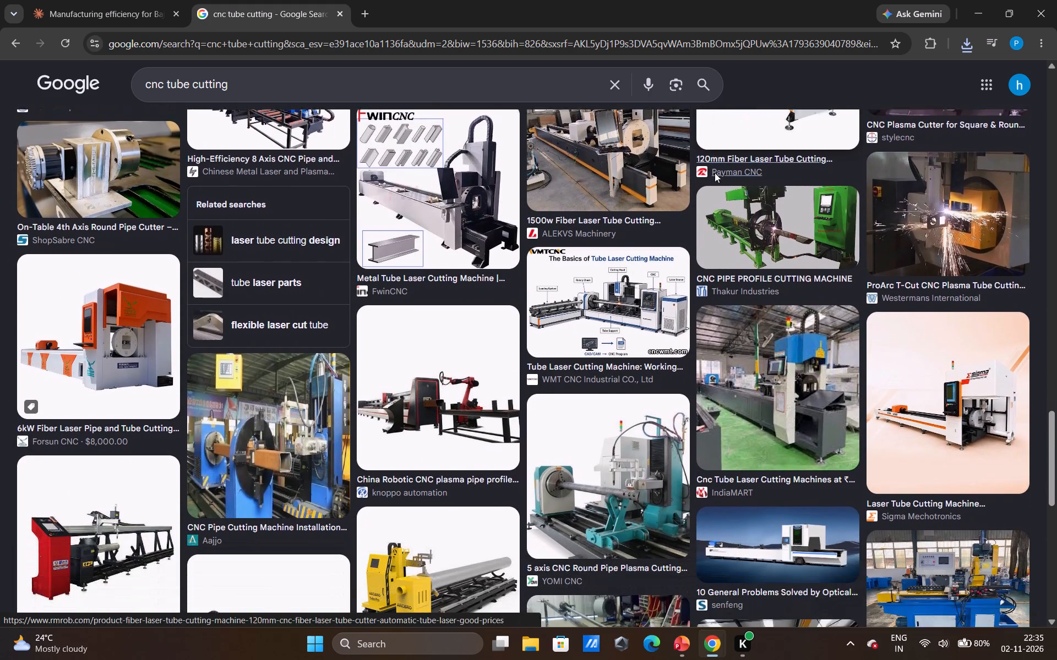
pyautogui.scroll(-2, 715, 173)
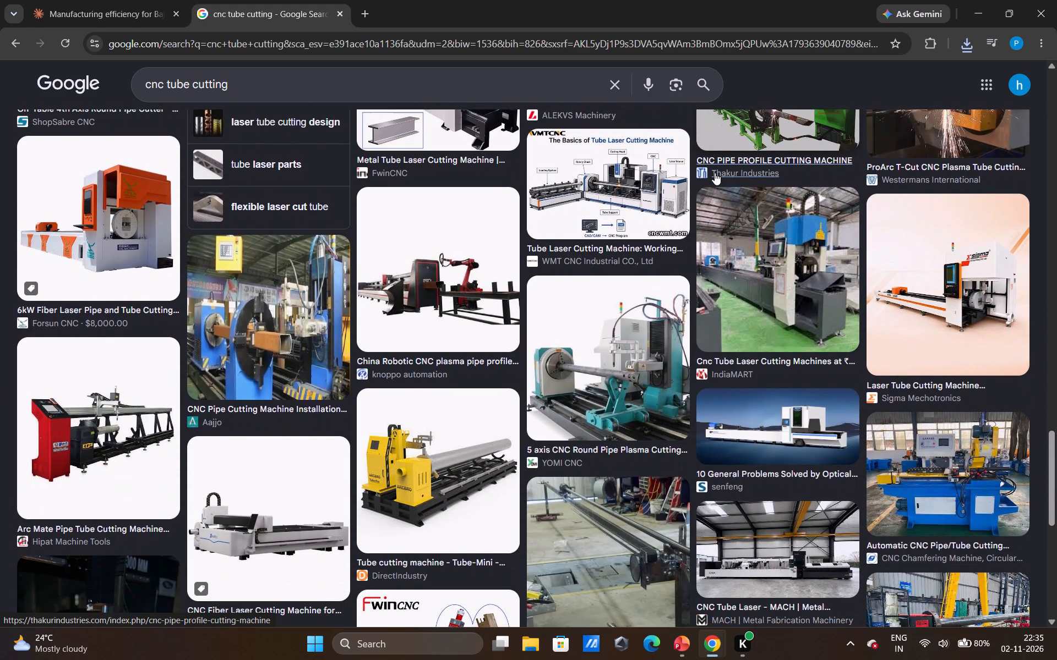
pyautogui.scroll(-2, 715, 173)
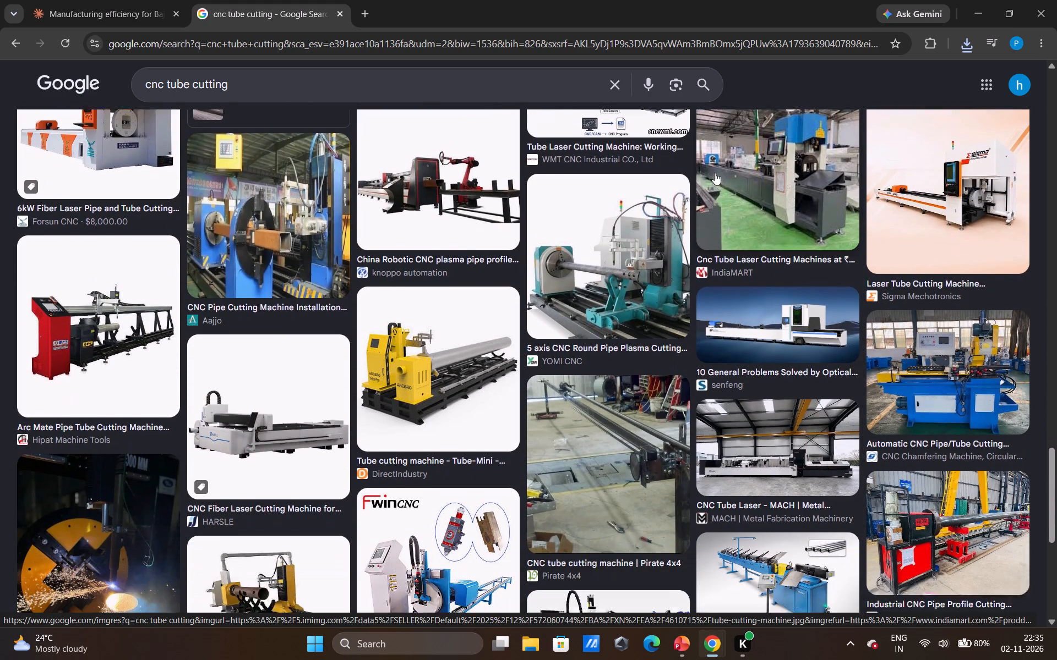
pyautogui.scroll(-2, 715, 173)
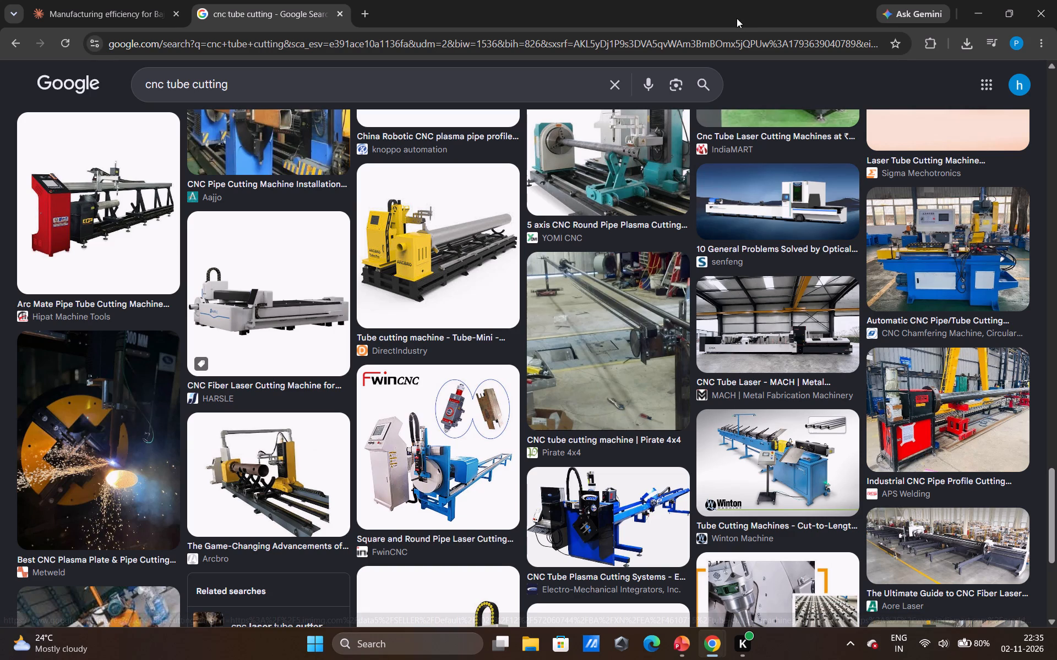
pyautogui.scroll(-2, 486, 279)
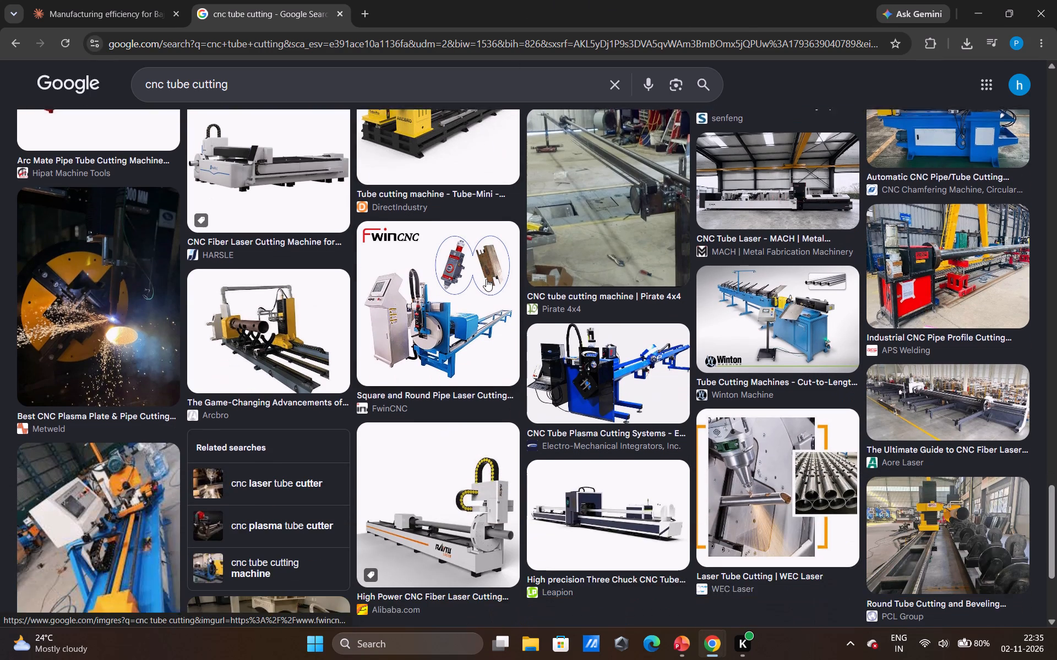
pyautogui.scroll(-5, 486, 279)
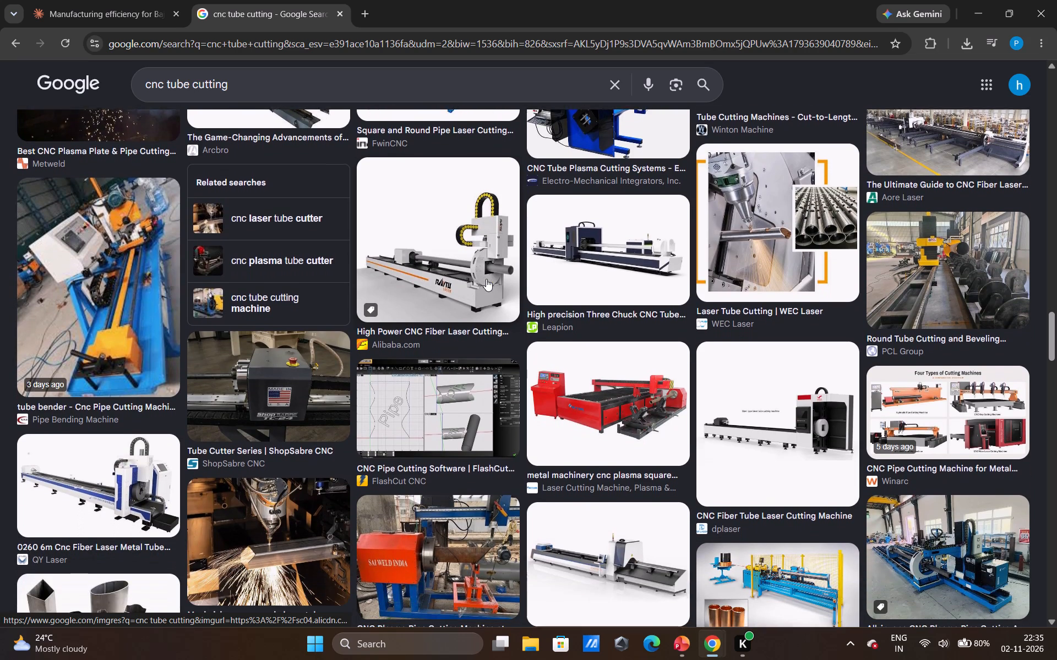
pyautogui.scroll(-1, 486, 279)
pyautogui.scroll(-1, 497, 224)
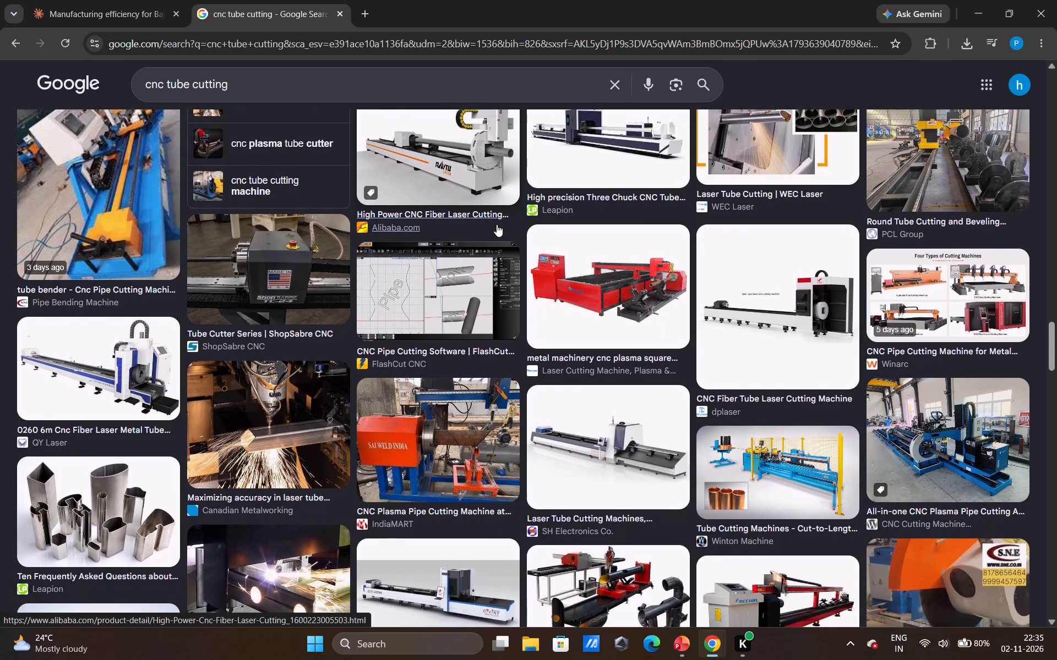
pyautogui.scroll(-3, 497, 224)
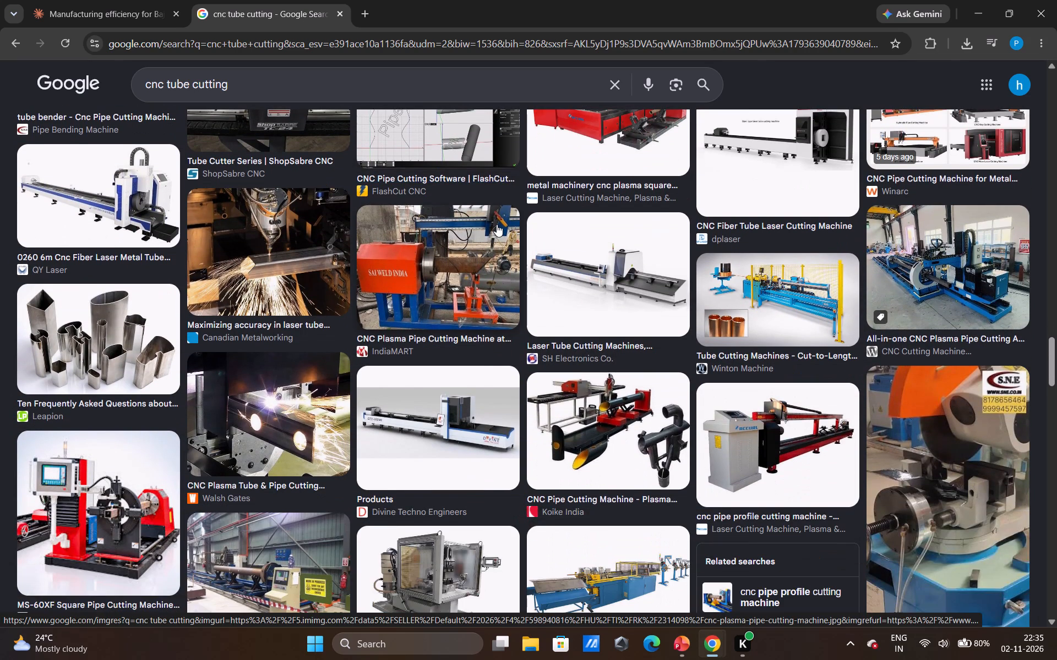
# Save the "All-in-one CNC Plasma Pipe Cutting" machine picture from the results to the Desktop as "cnc ttube cutting".
pyautogui.rightClick(971, 280)
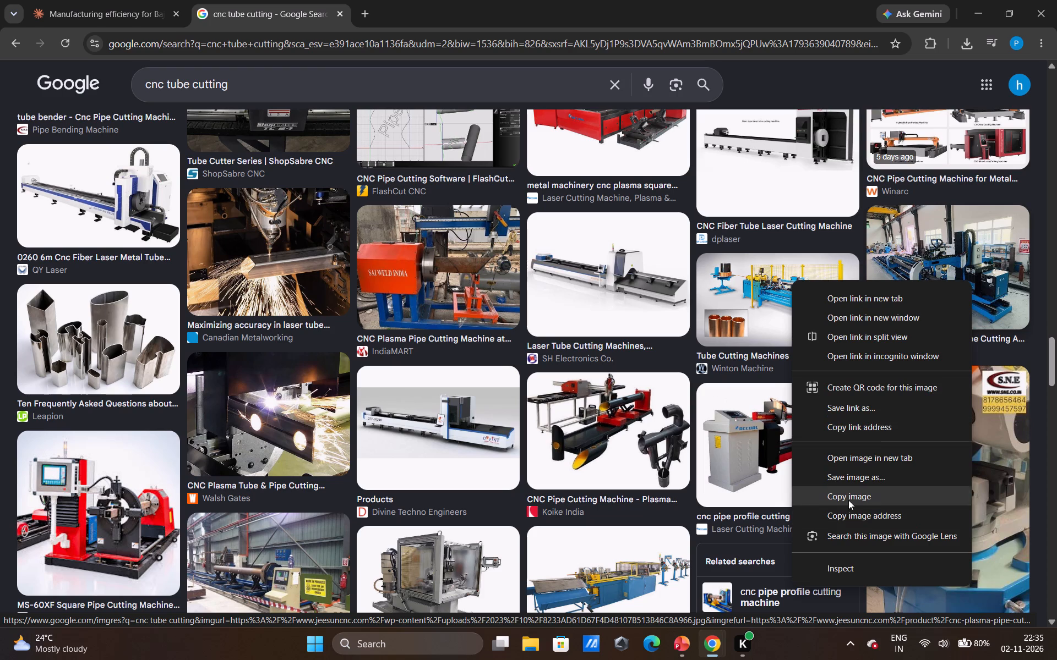
pyautogui.click(859, 483)
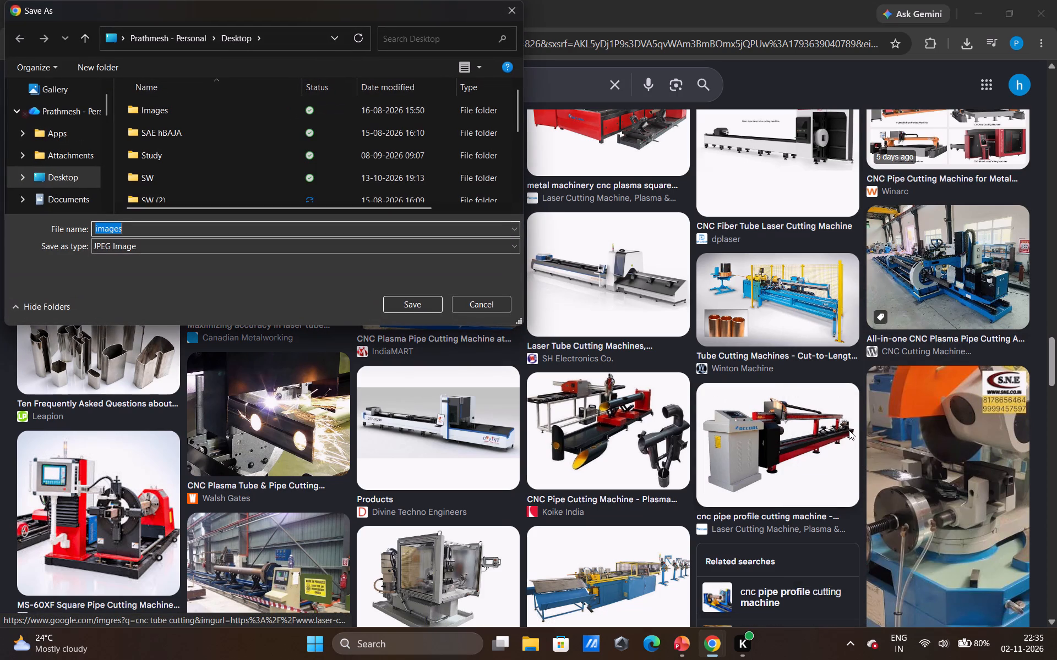
pyautogui.write('ccnc')
pyautogui.press('space')
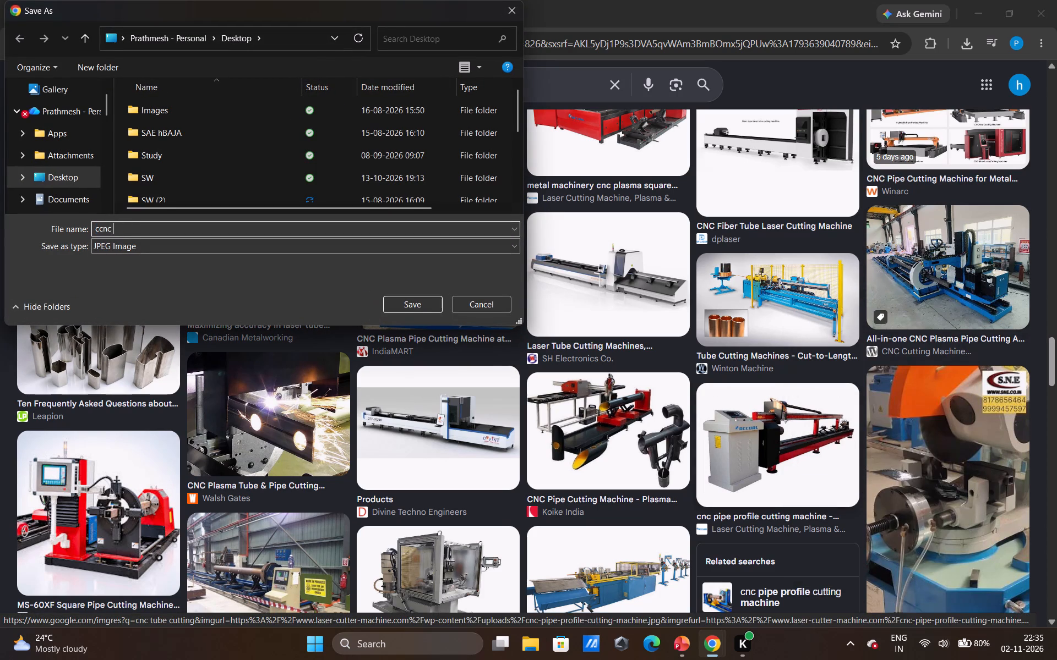
pyautogui.press('BackSpace')
pyautogui.press('BackSpace')
pyautogui.press('BackSpace')
pyautogui.press('BackSpace')
pyautogui.write('nc ttube')
pyautogui.press('space')
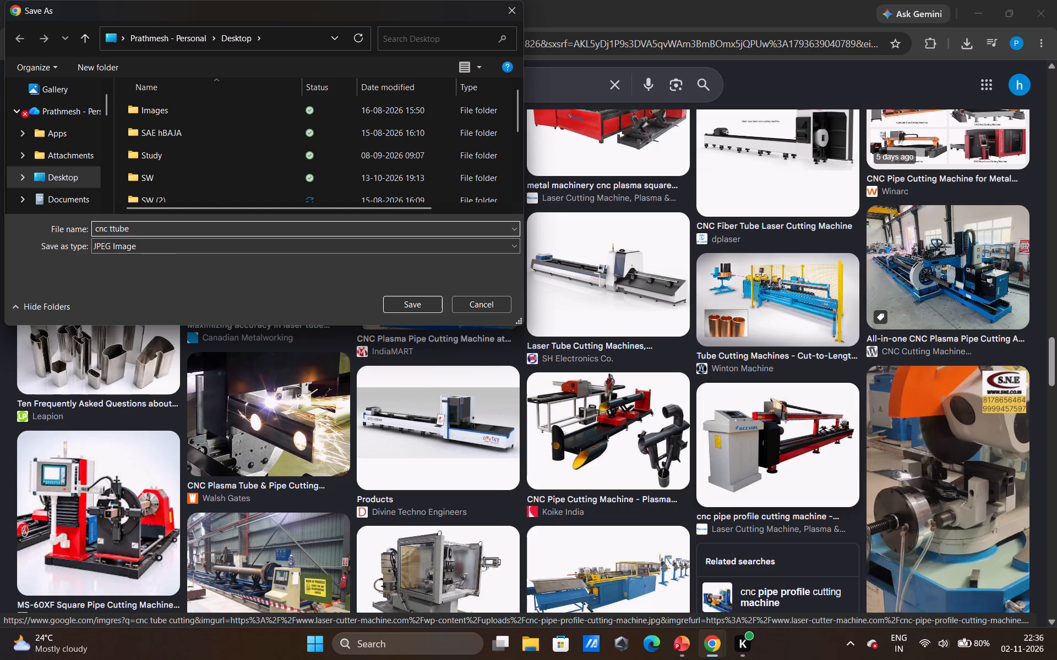
pyautogui.write('cutting')
pyautogui.press('Return')
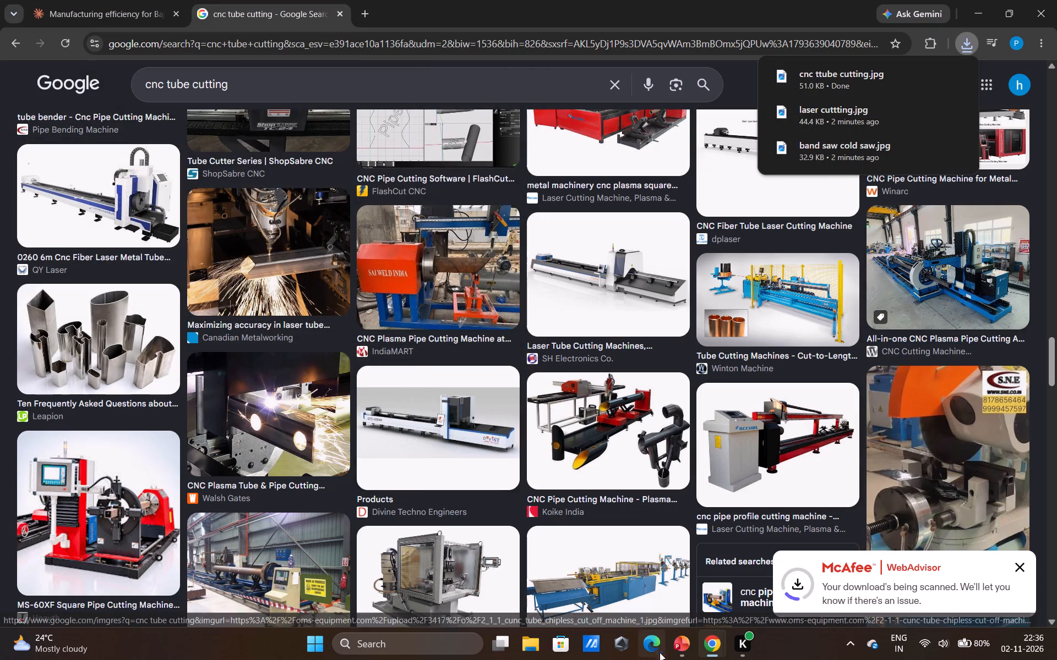
# Check the cutting list on the PowerPoint slide, return to Chrome and search Google Images for "cnc milling".
pyautogui.click(674, 659)
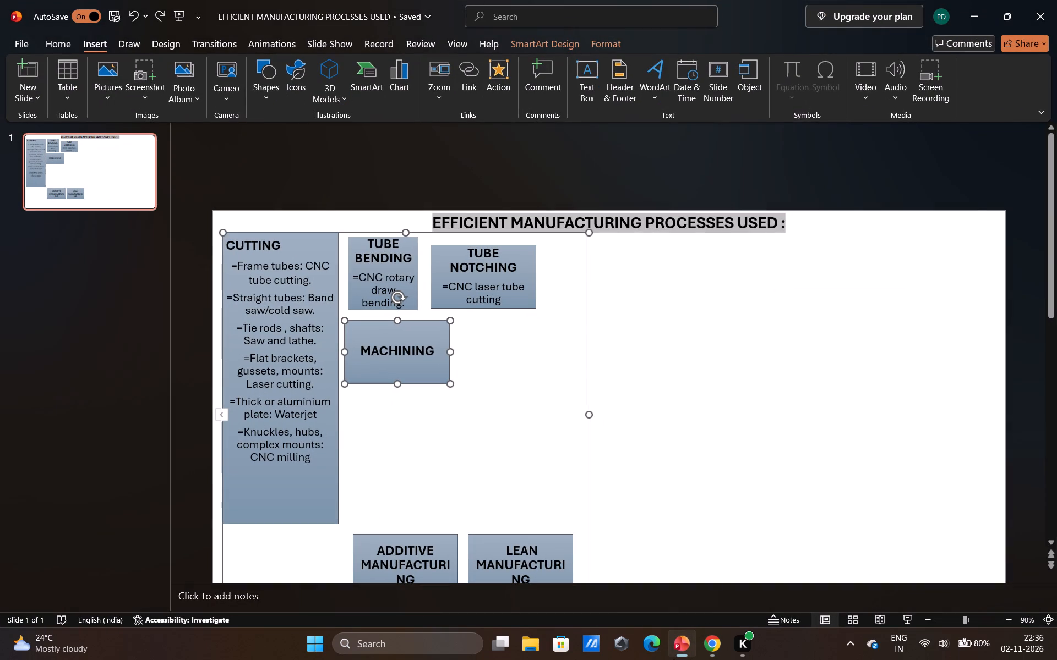
pyautogui.click(674, 659)
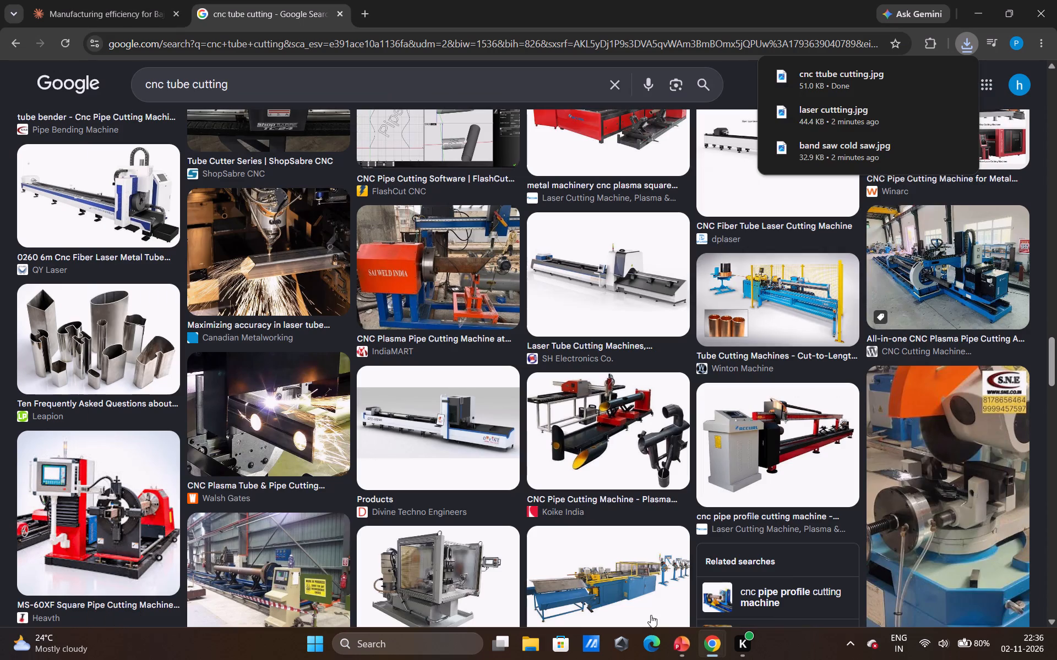
pyautogui.click(442, 80)
pyautogui.press('BackSpace')
pyautogui.press('BackSpace')
pyautogui.press('BackSpace')
pyautogui.press('BackSpace')
pyautogui.press('BackSpace')
pyautogui.press('BackSpace')
pyautogui.press('BackSpace')
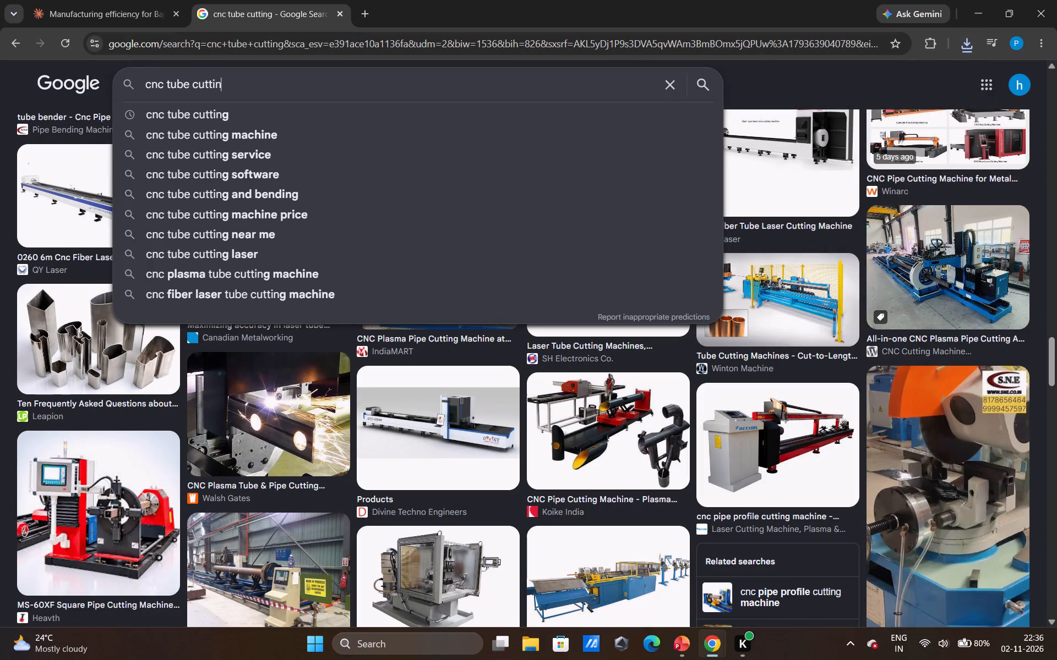
pyautogui.press('BackSpace')
pyautogui.press('BackSpace')
pyautogui.press('BackSpace')
pyautogui.press('BackSpace')
pyautogui.press('BackSpace')
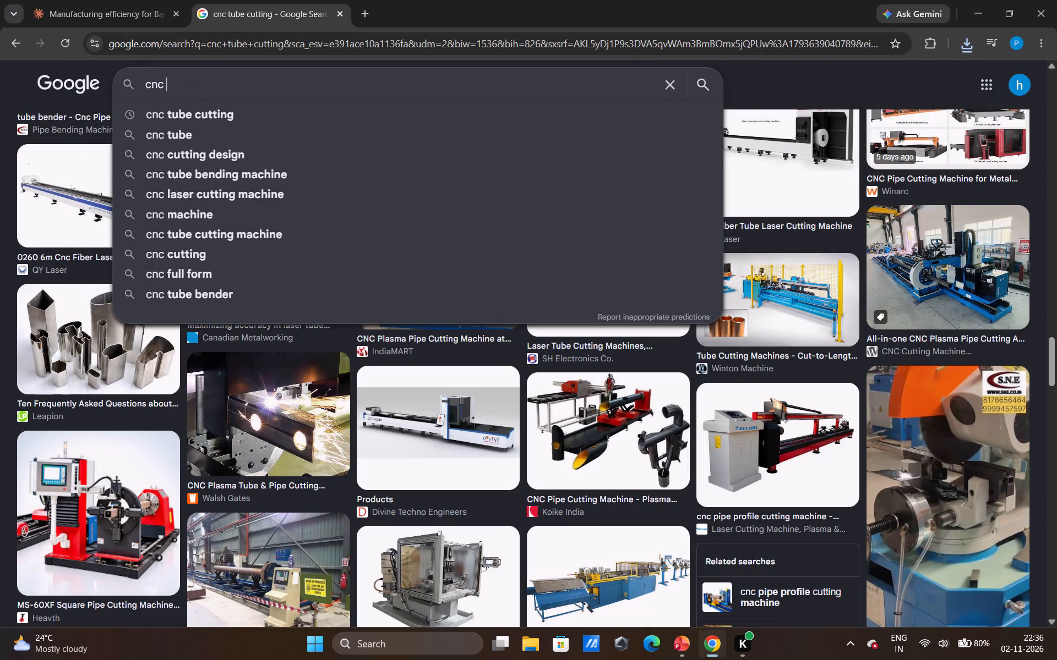
pyautogui.write('milling')
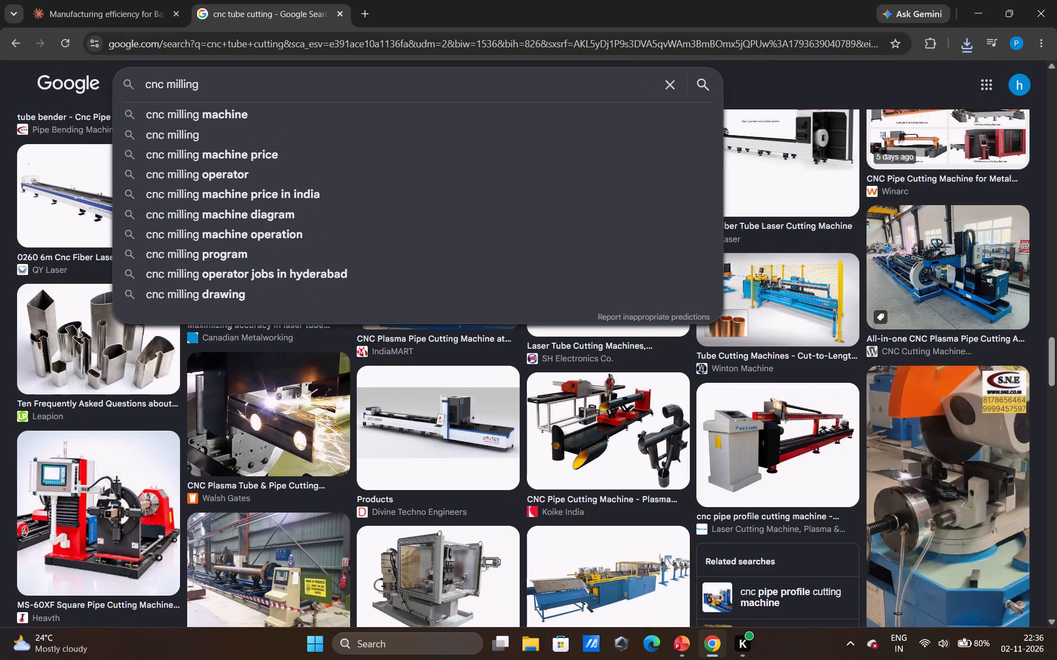
pyautogui.press('Return')
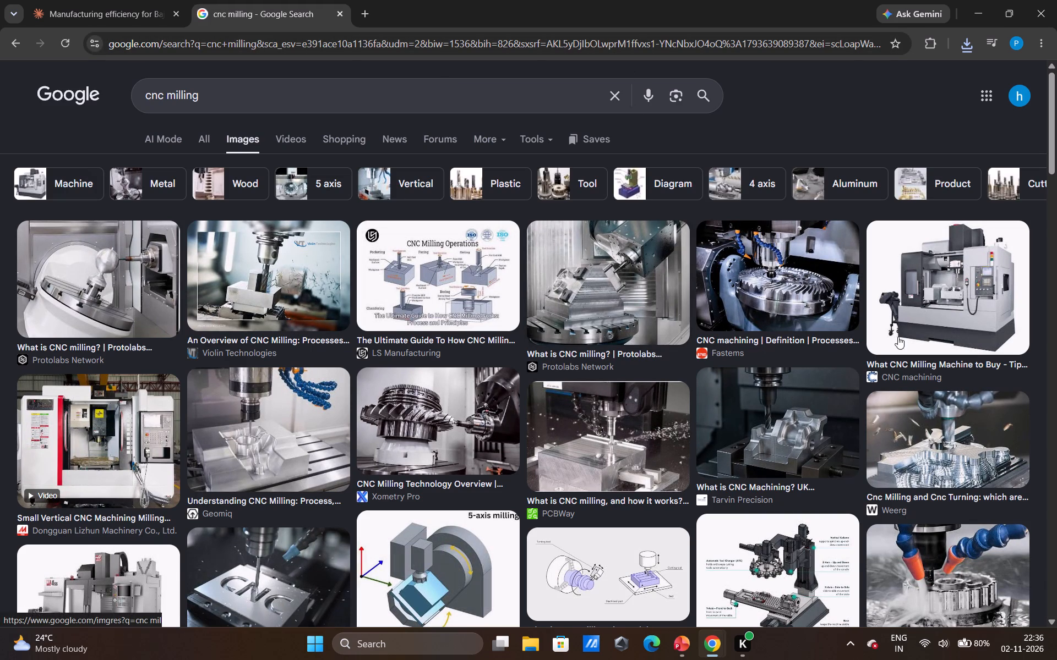
# Save the "What CNC Milling Machine to Buy" picture from the results to the Desktop as "cnc milling".
pyautogui.rightClick(998, 289)
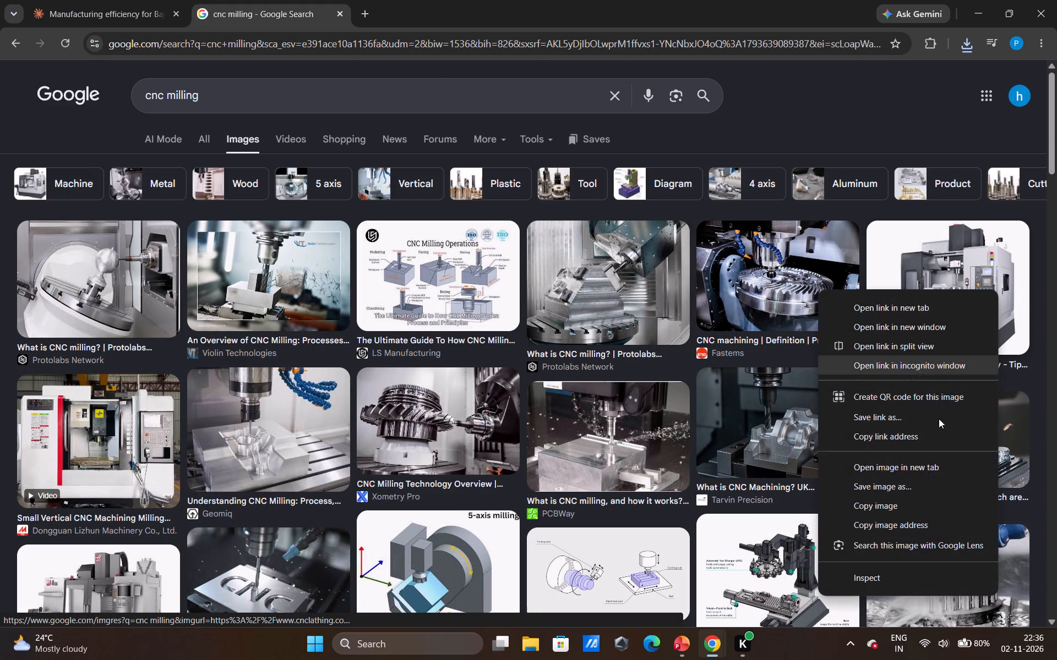
pyautogui.click(912, 487)
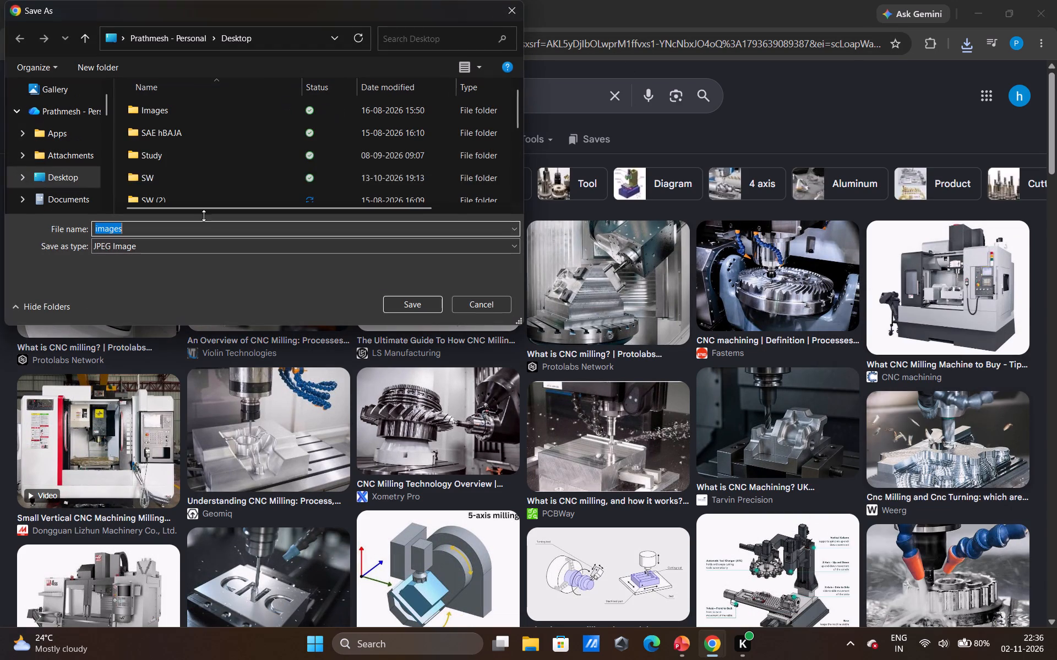
pyautogui.write('cnc')
pyautogui.press('space')
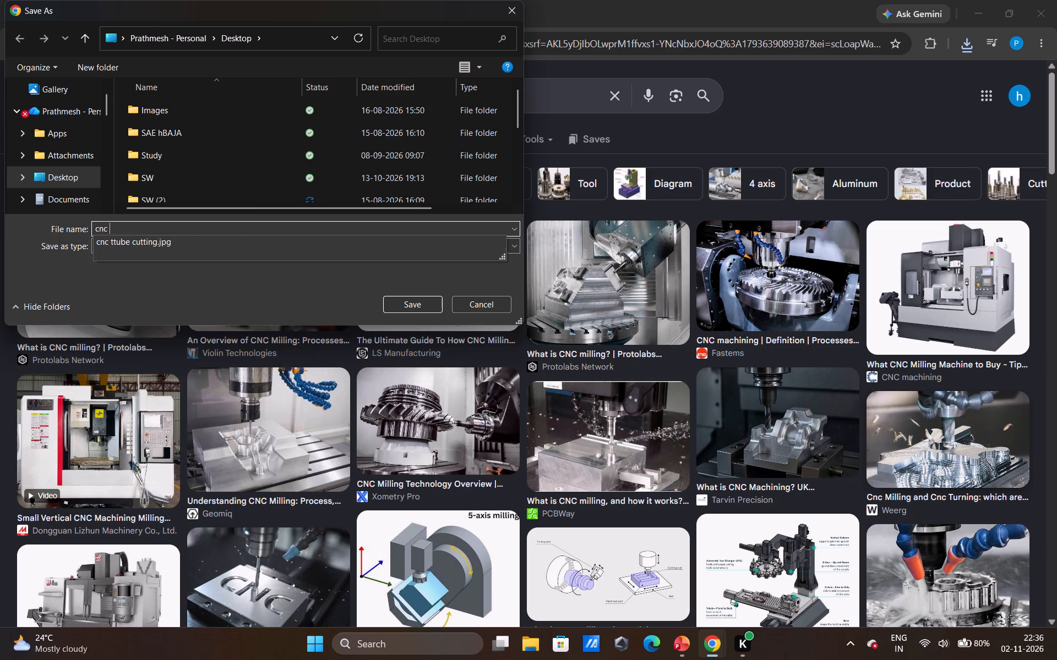
pyautogui.write('milling')
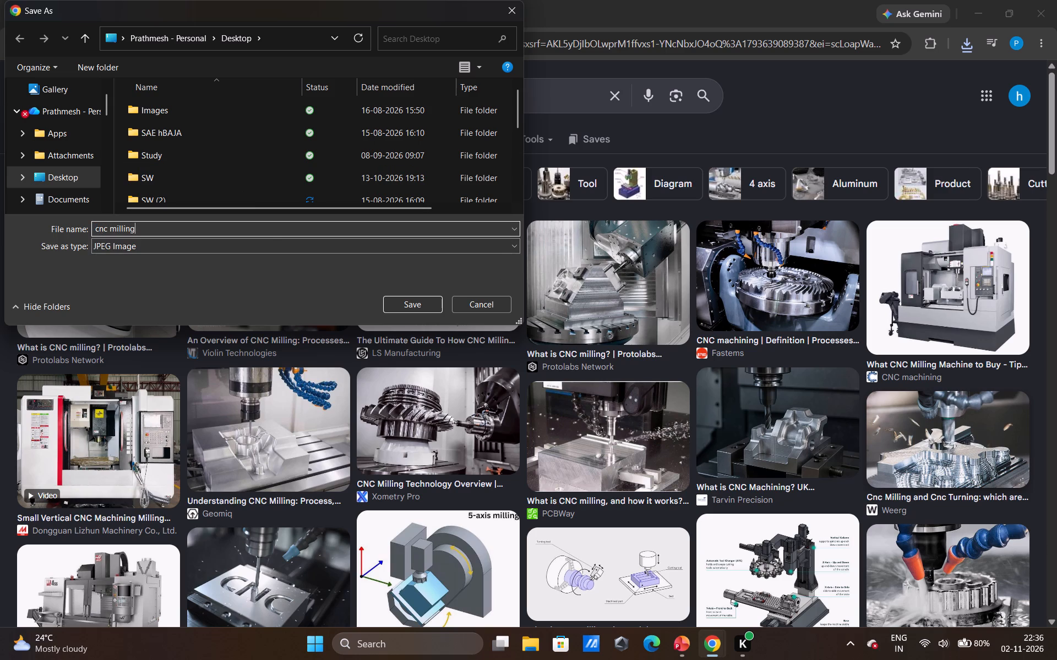
pyautogui.press('Return')
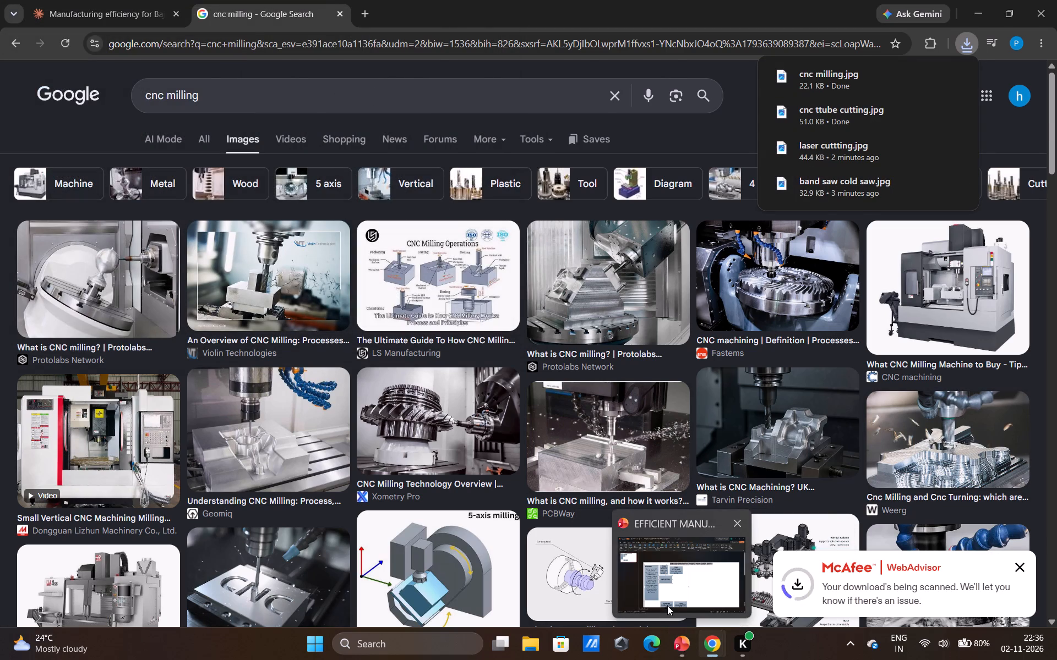
# Check the Tube Bending process on the PowerPoint slide, return to Chrome and search Google Images for "cnc rotary draw bending".
pyautogui.click(667, 601)
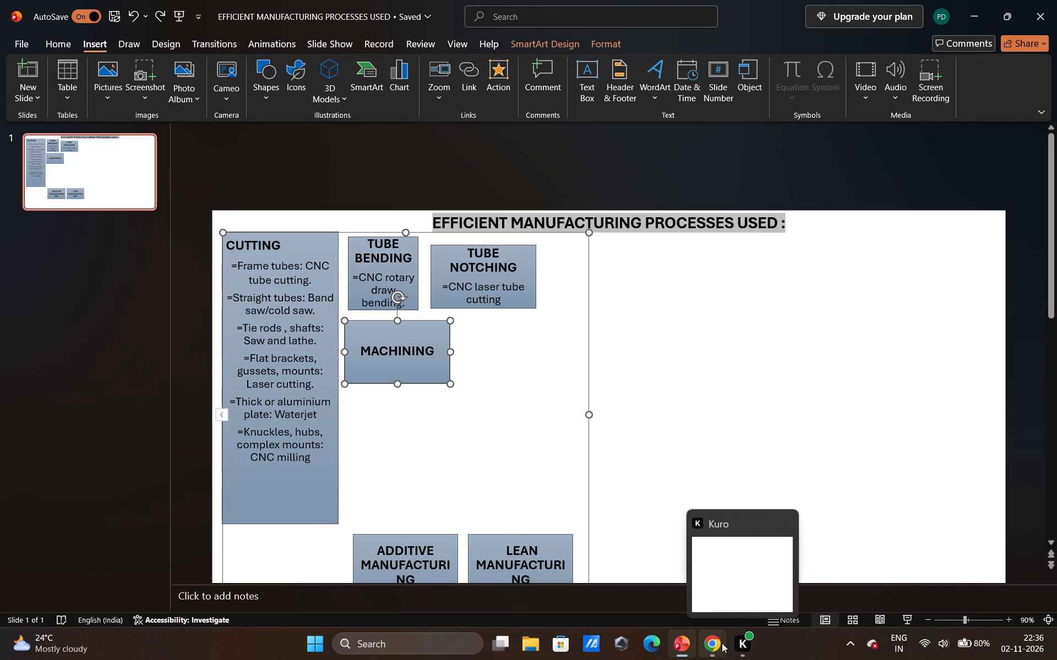
pyautogui.click(679, 596)
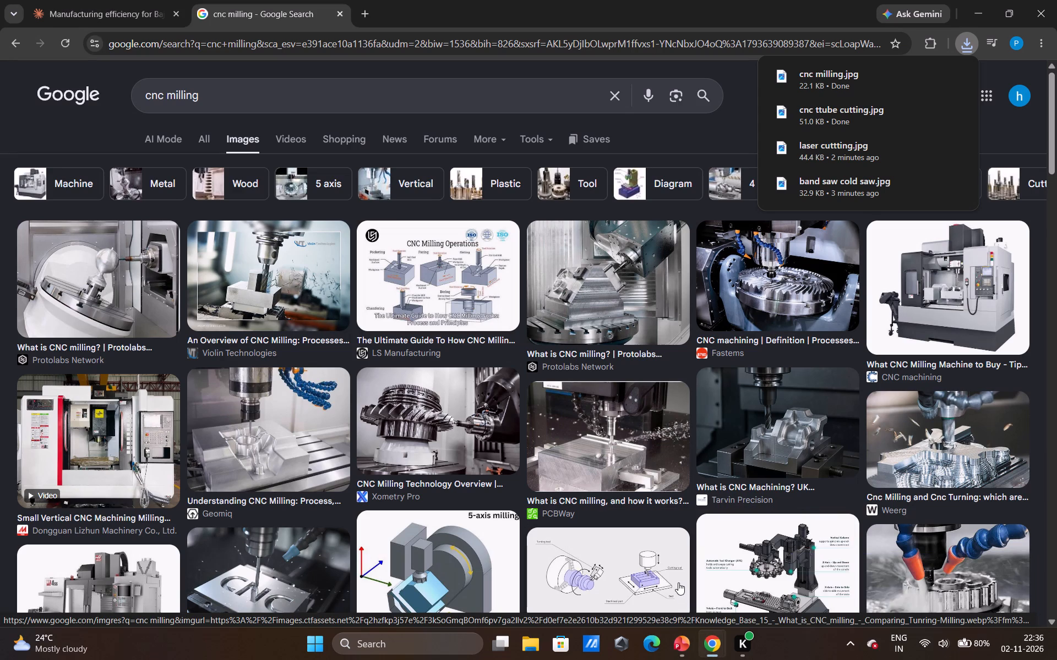
pyautogui.click(543, 100)
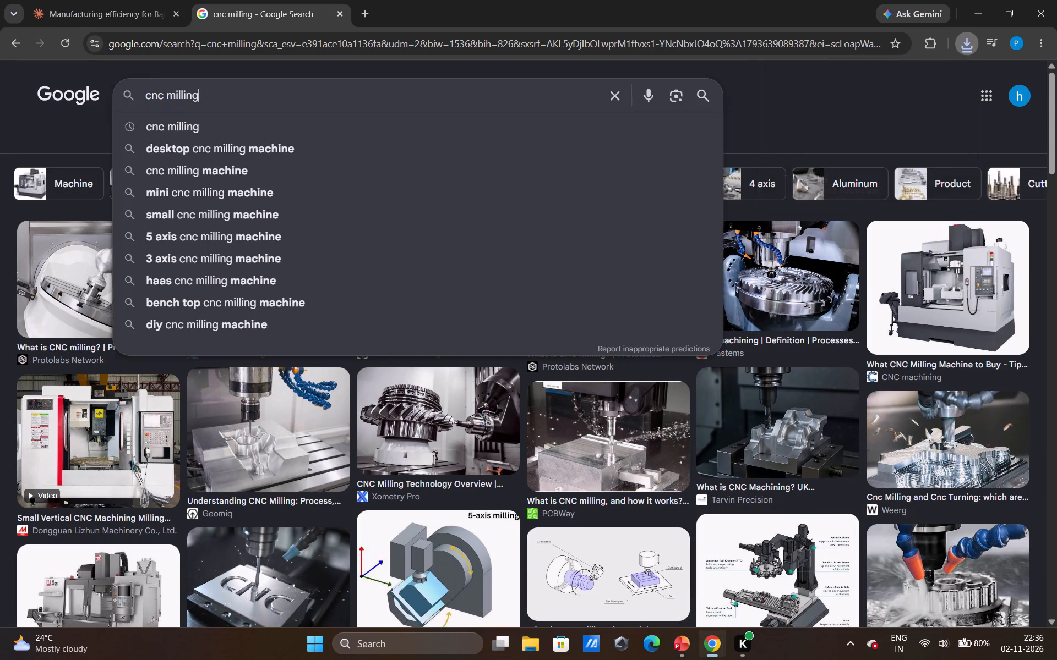
pyautogui.press('BackSpace')
pyautogui.press('BackSpace')
pyautogui.press('BackSpace')
pyautogui.press('BackSpace')
pyautogui.press('BackSpace')
pyautogui.press('BackSpace')
pyautogui.press('BackSpace')
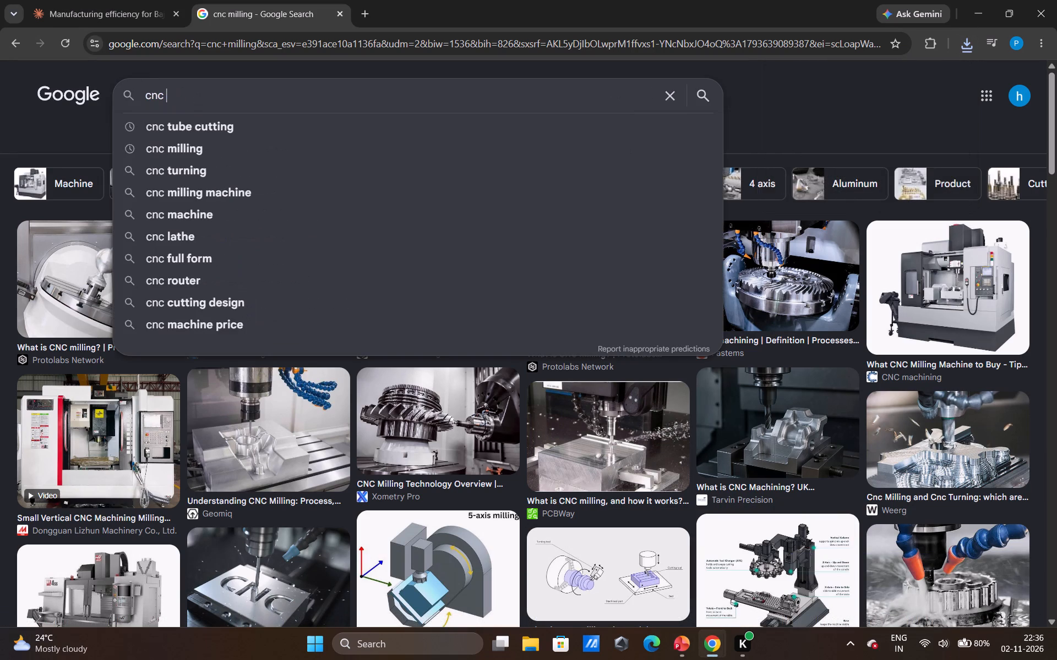
pyautogui.write('rotary dr')
pyautogui.write('aw')
pyautogui.press('space')
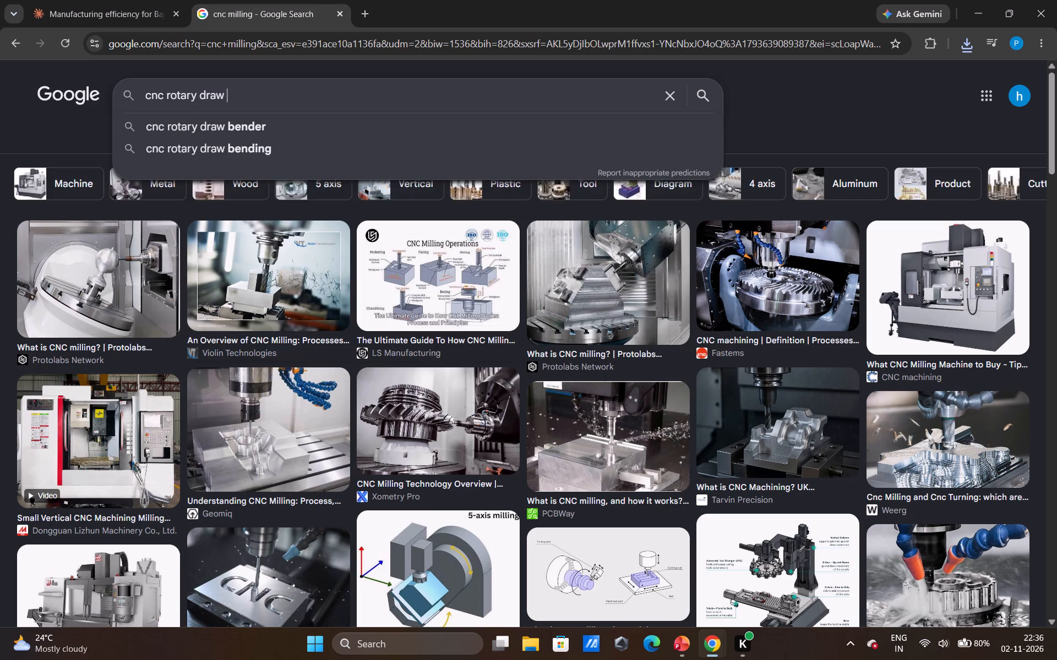
pyautogui.click(522, 149)
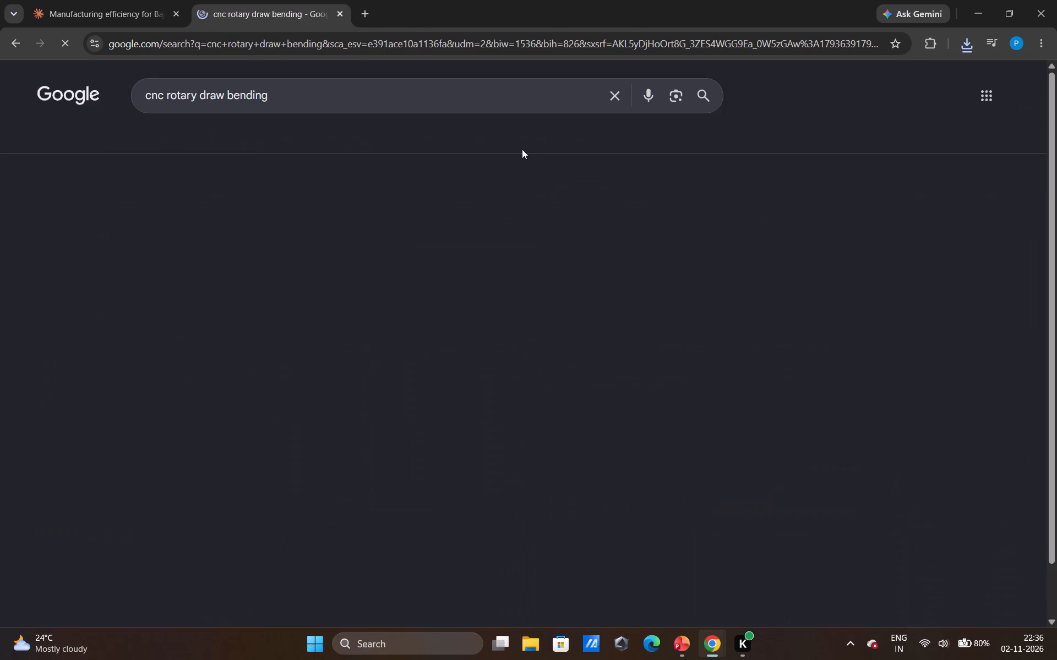
# Save the Winton Machine "Rotary Draw Tube Benders" picture from the results to the Desktop as "cnc rotary draw bending".
pyautogui.scroll(-1, 538, 422)
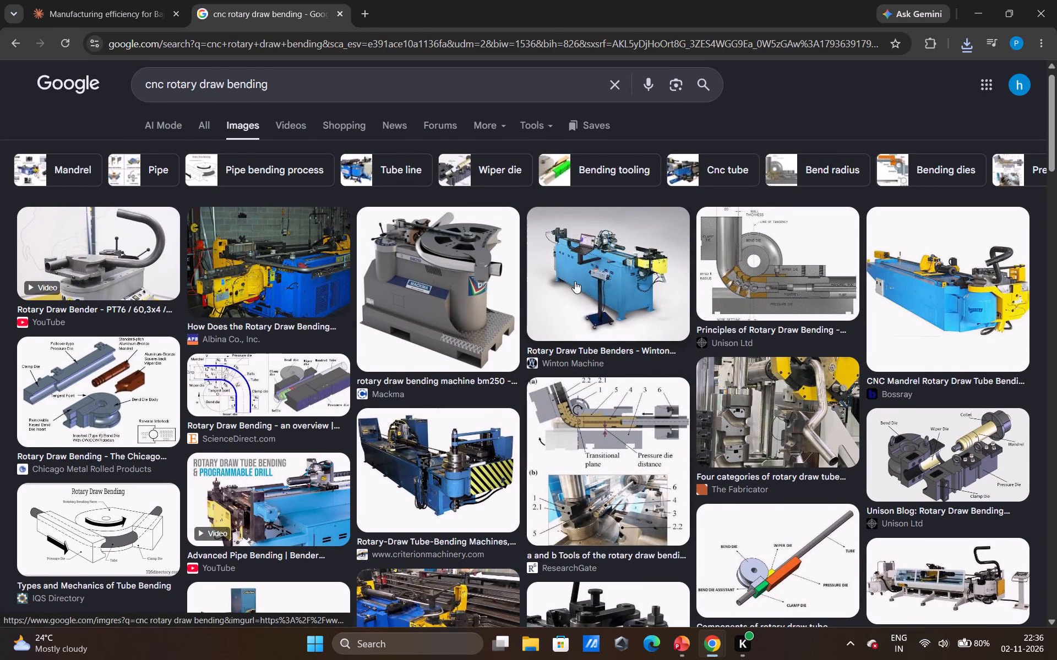
pyautogui.rightClick(606, 264)
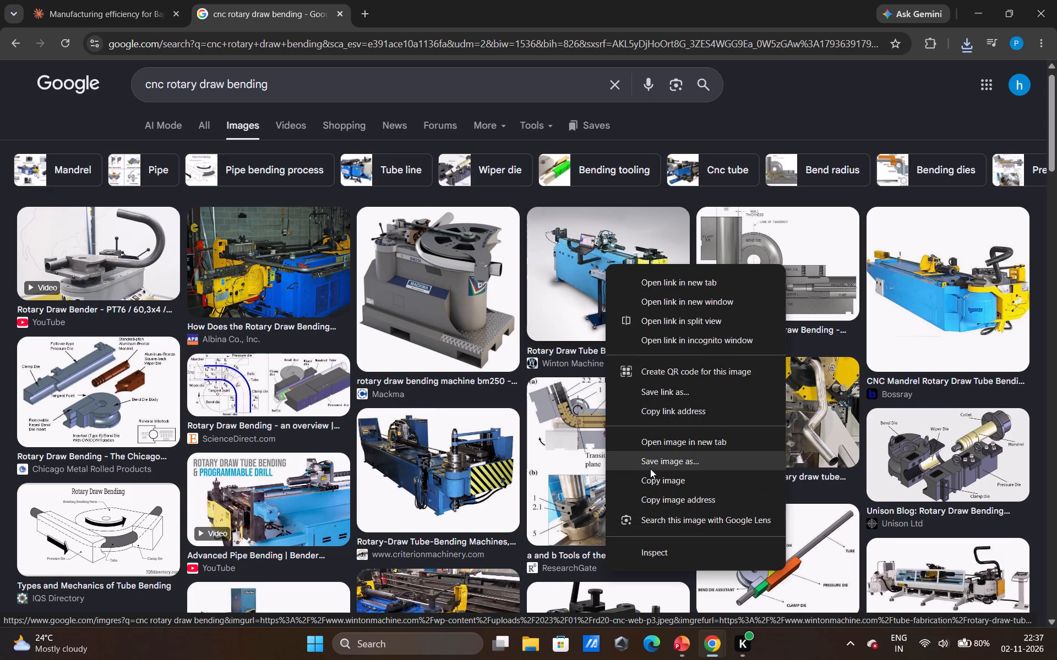
pyautogui.click(668, 467)
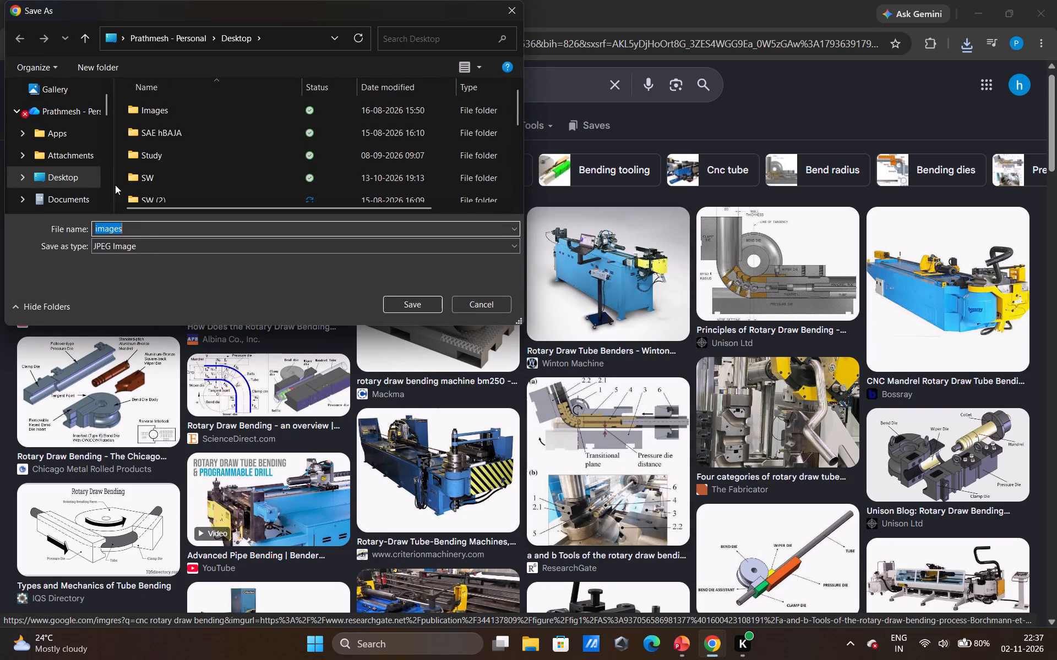
pyautogui.write('cnc')
pyautogui.press('space')
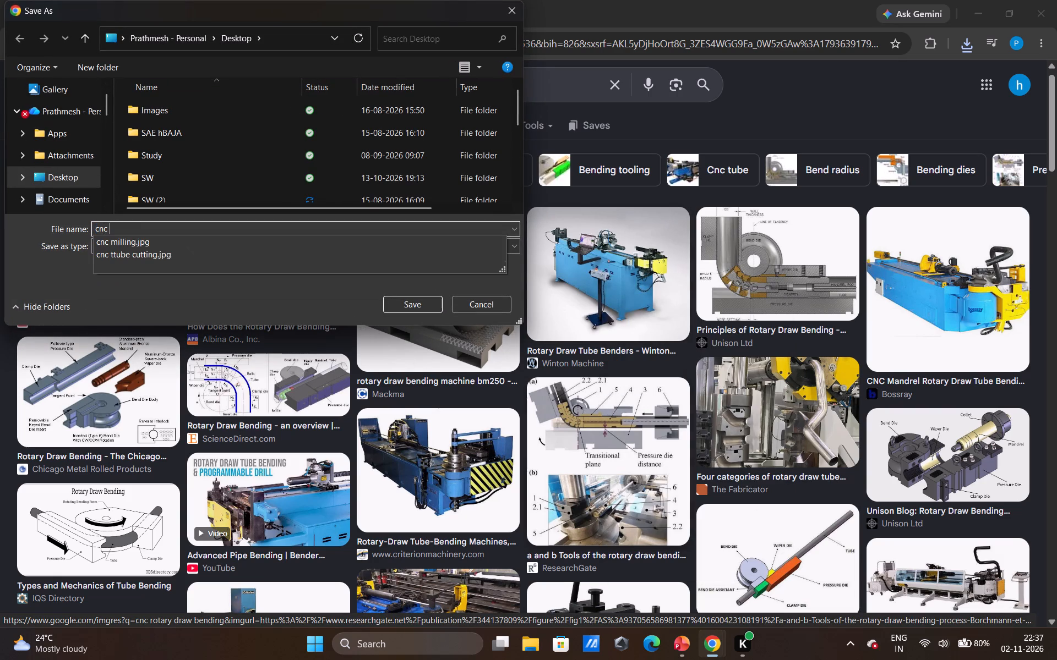
pyautogui.write('rotary dr')
pyautogui.write('aw bwn')
pyautogui.press('BackSpace')
pyautogui.press('BackSpace')
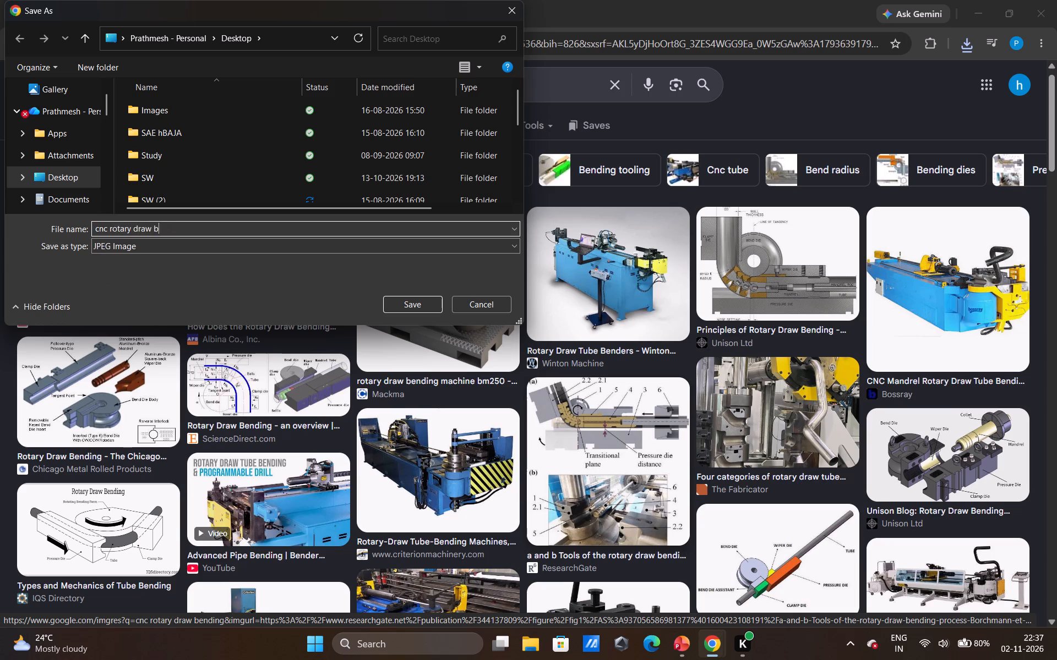
pyautogui.write('ending')
pyautogui.press('Return')
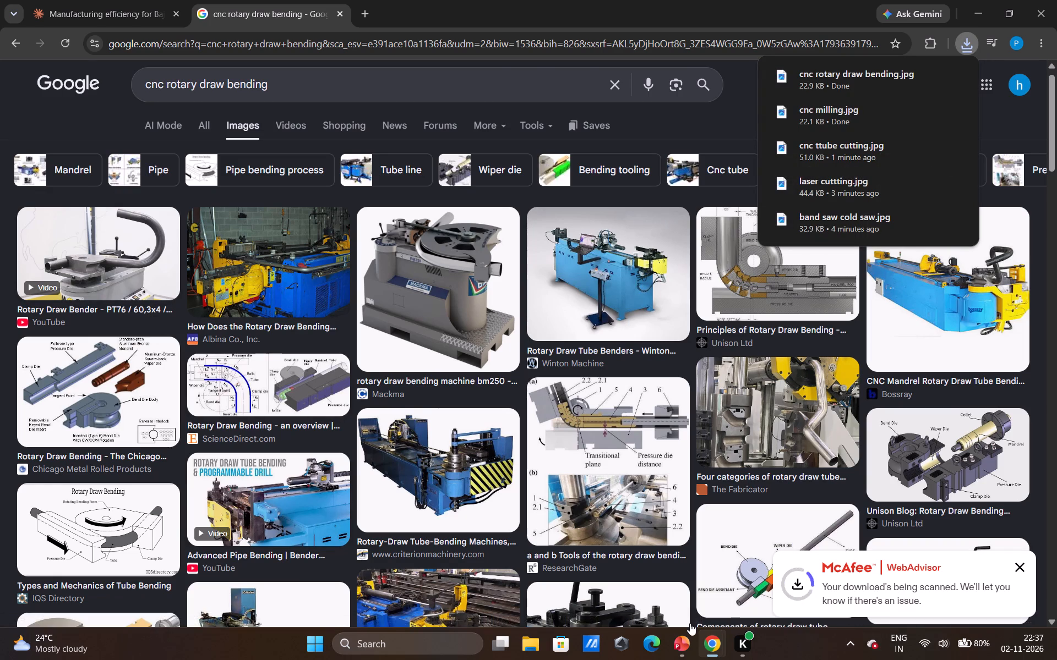
# Switch to PowerPoint, review the process boxes on the slide for the methods still needing pictures, and minimise the presentation.
pyautogui.click(685, 638)
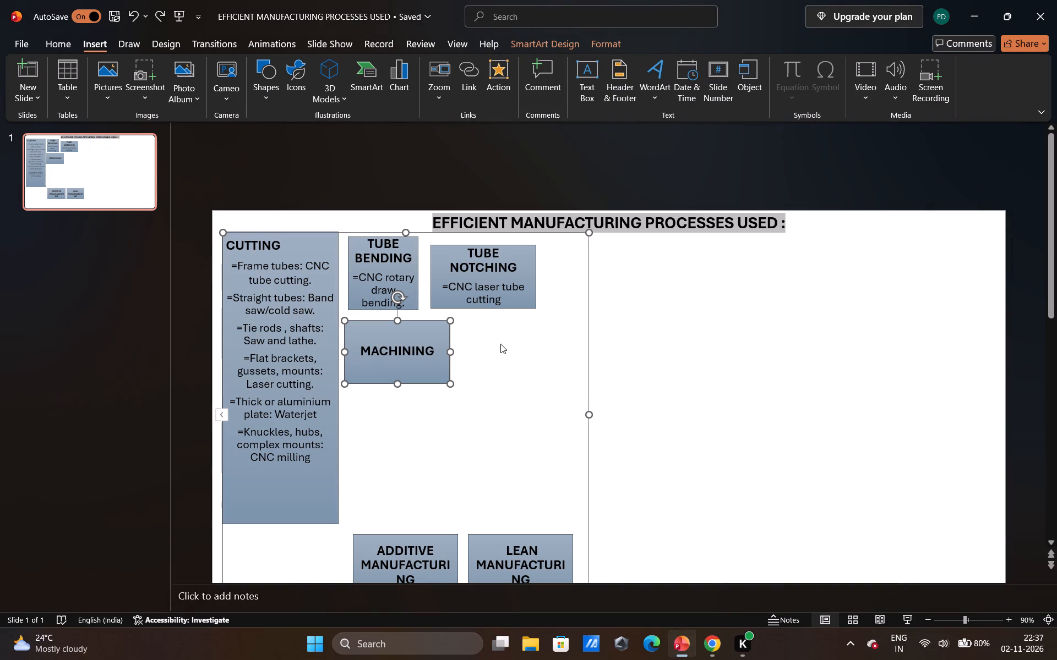
pyautogui.scroll(-1, 453, 380)
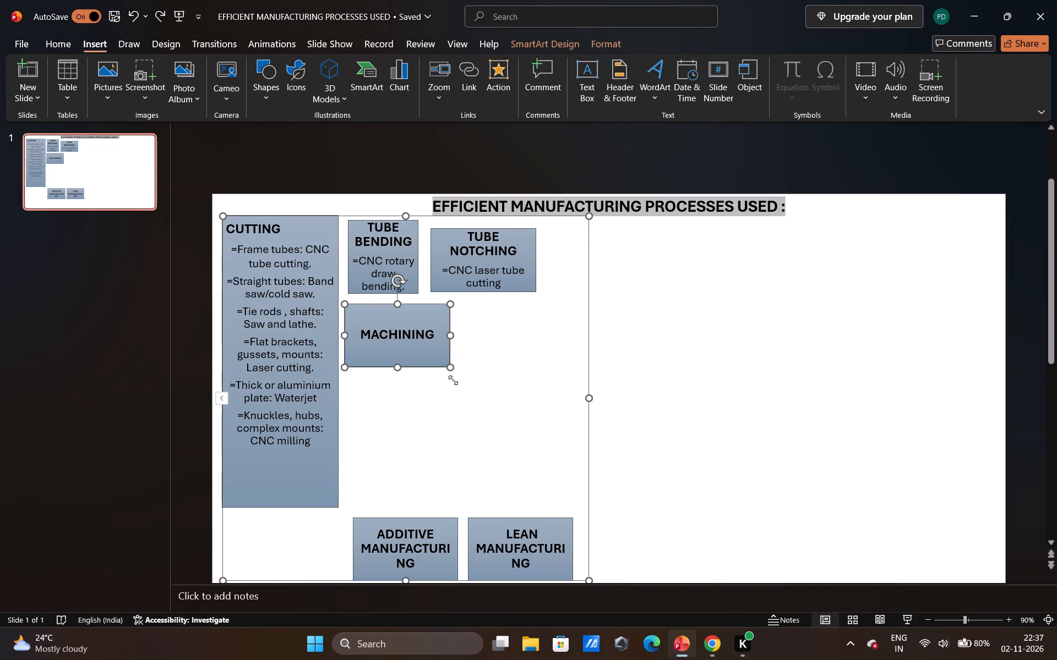
pyautogui.scroll(-1, 453, 380)
pyautogui.scroll(1, 453, 380)
pyautogui.click(987, 20)
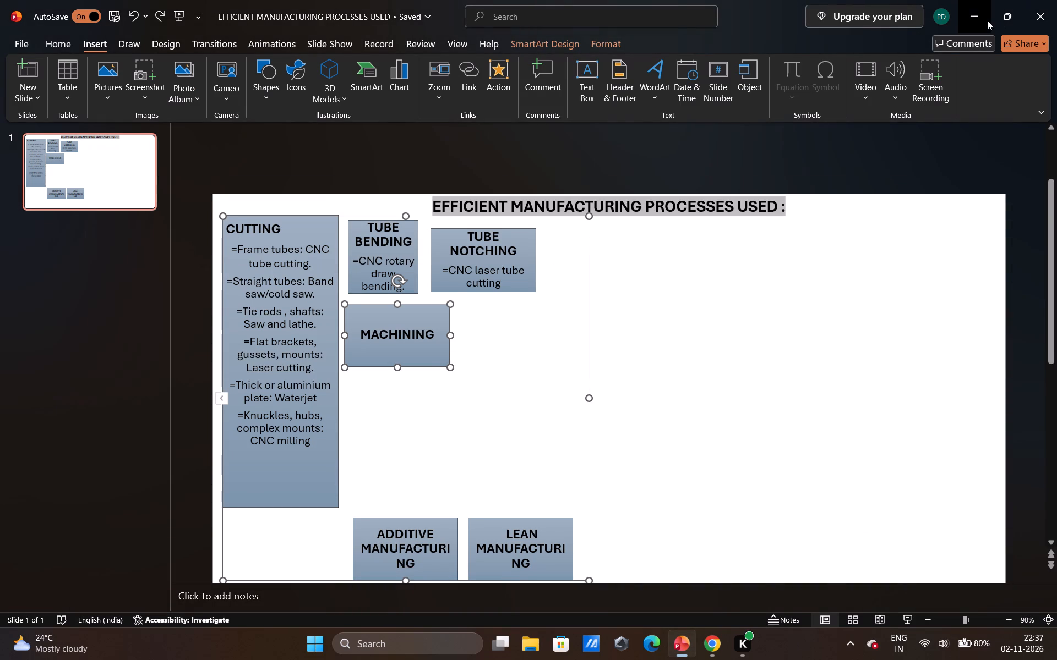
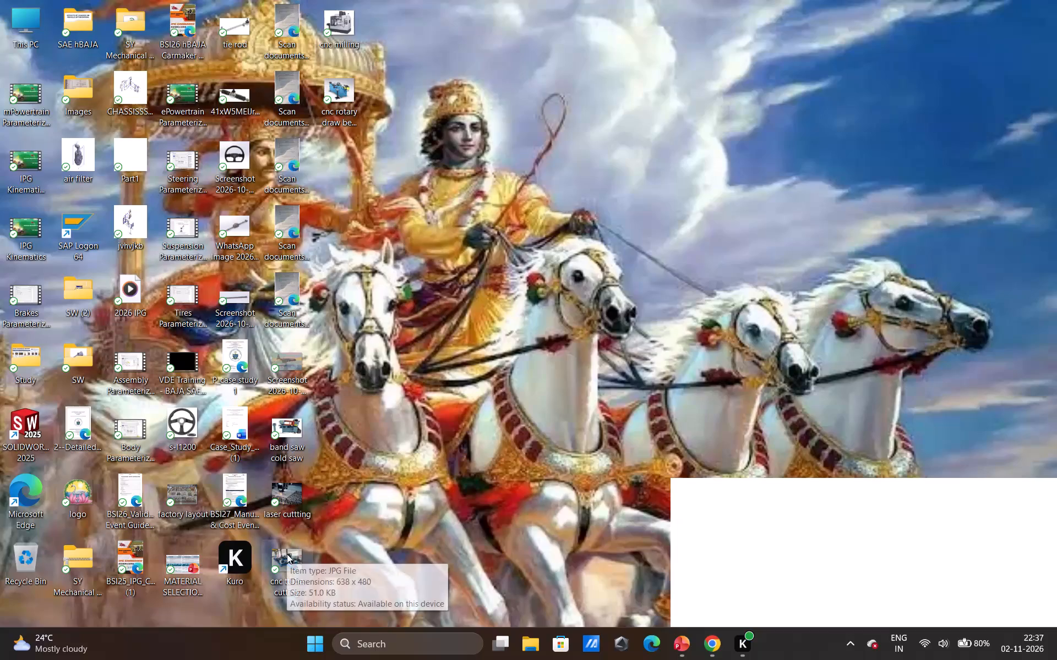
# Create a new folder on the Desktop named "ppt images".
pyautogui.rightClick(407, 449)
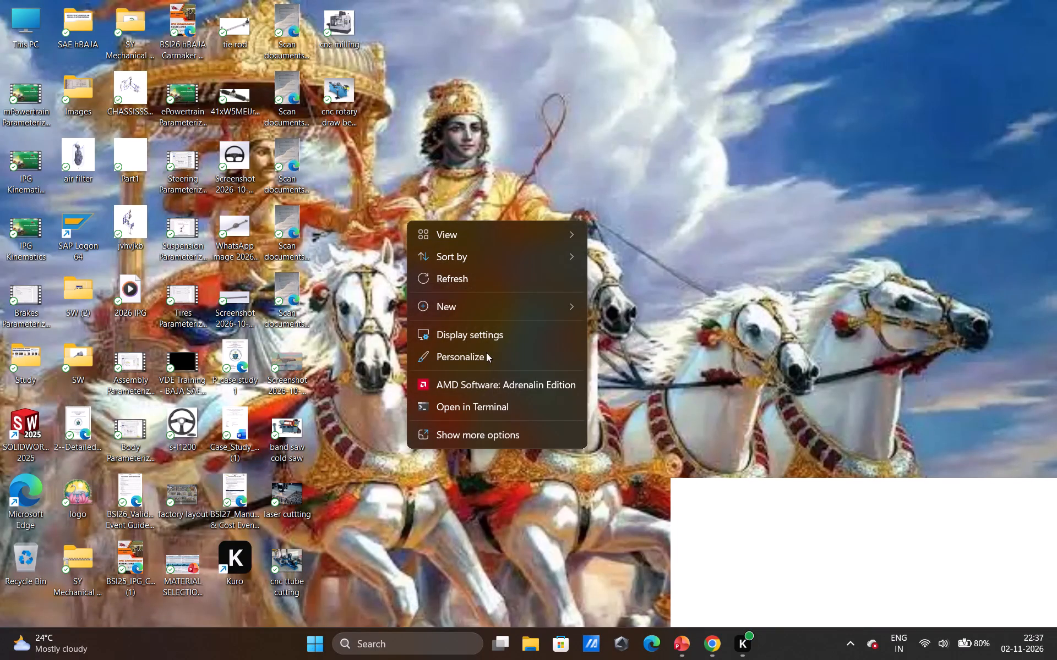
pyautogui.click(604, 312)
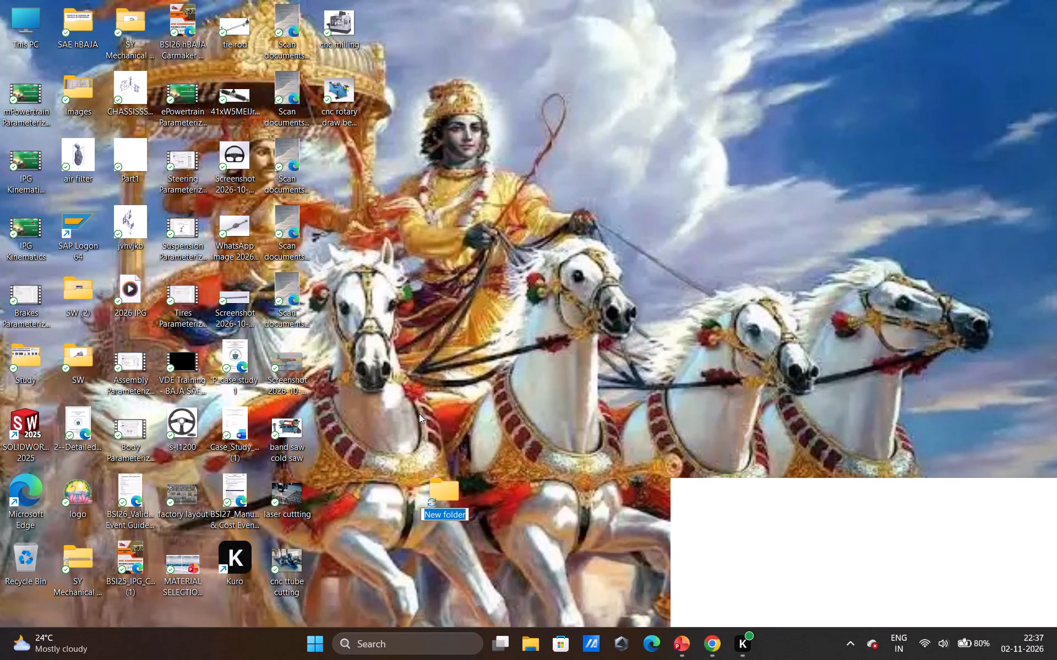
pyautogui.write('ppt')
pyautogui.press('space')
pyautogui.write('images')
pyautogui.press('Return')
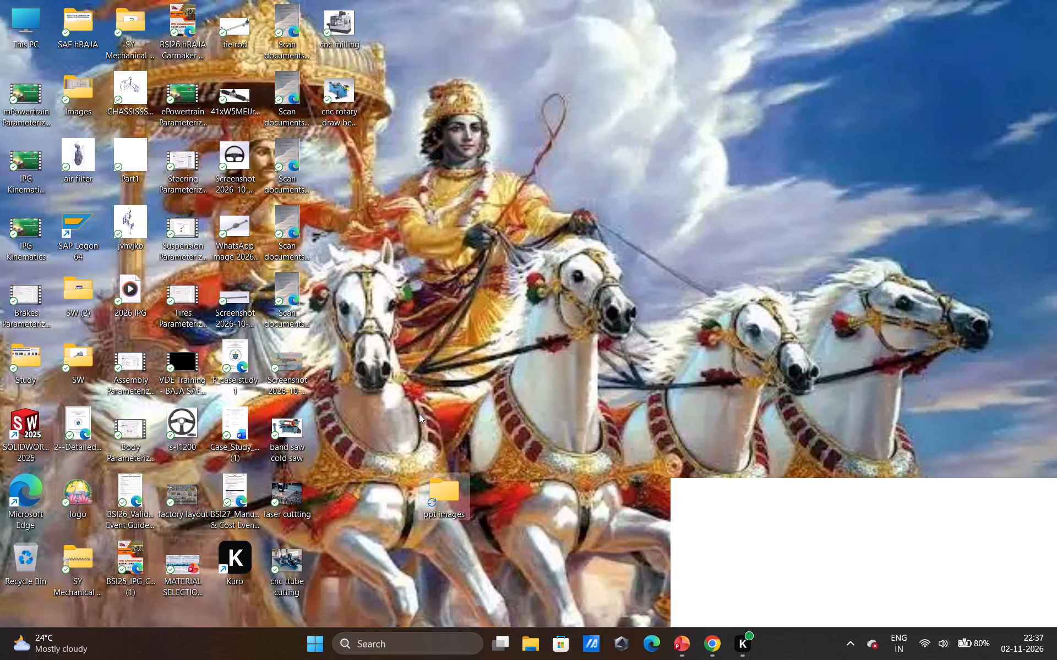
# Move the tube cutting, laser cutting, band saw cold saw, cnc rotary draw bending and cnc milling pictures into the "ppt images" folder.
pyautogui.moveTo(304, 561); pyautogui.dragTo(471, 509)
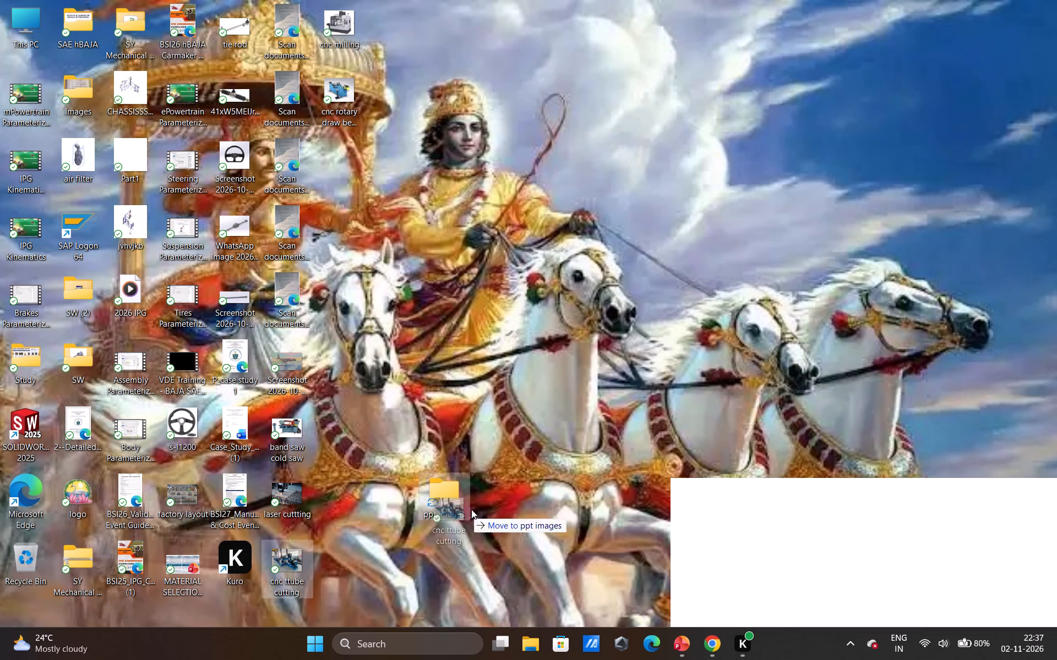
pyautogui.moveTo(471, 509); pyautogui.dragTo(466, 504)
pyautogui.moveTo(286, 496); pyautogui.dragTo(426, 565)
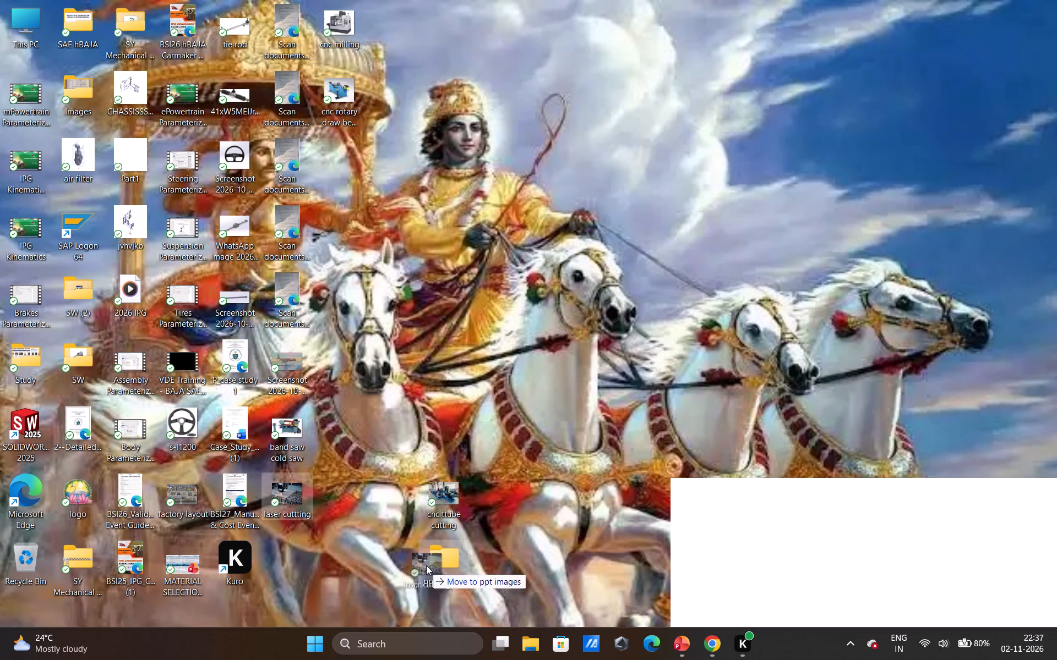
pyautogui.moveTo(426, 565); pyautogui.dragTo(428, 565)
pyautogui.moveTo(448, 501); pyautogui.dragTo(448, 561)
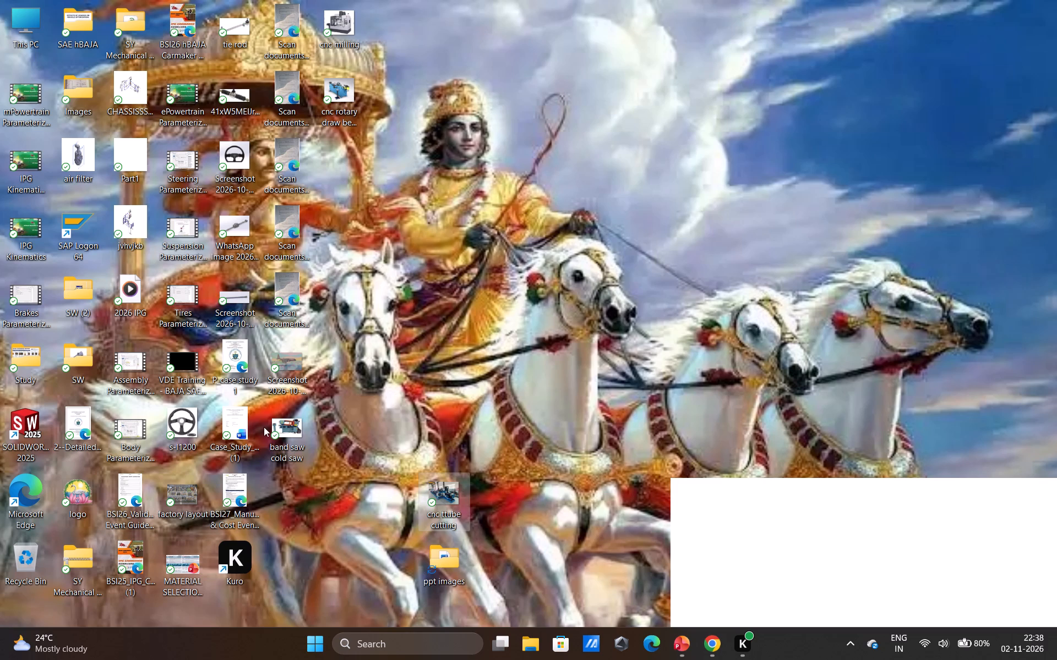
pyautogui.moveTo(268, 423); pyautogui.dragTo(424, 555)
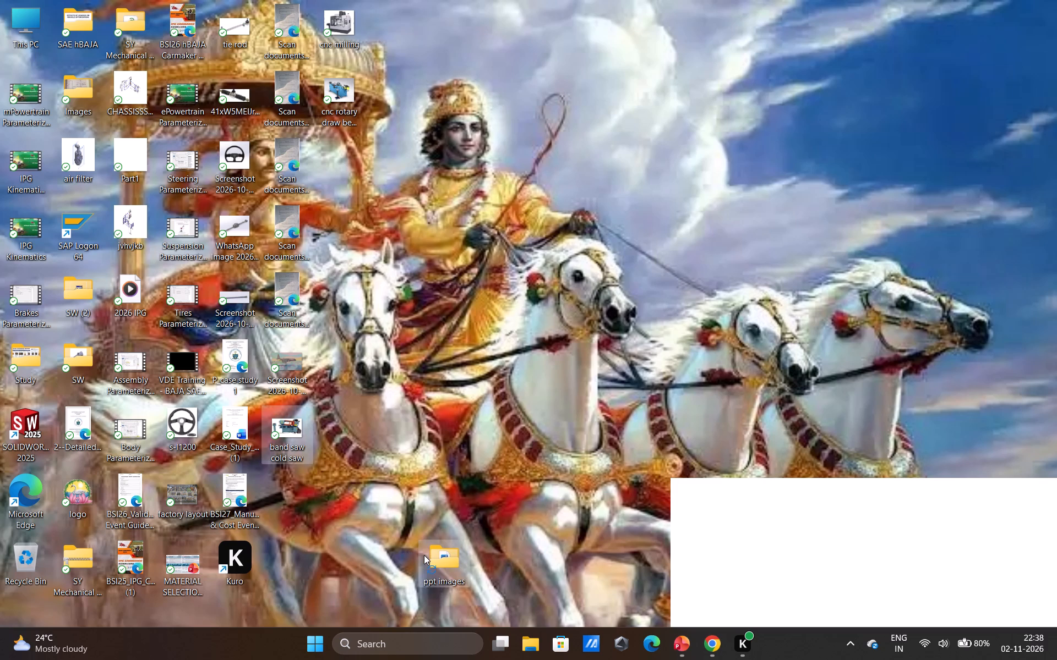
pyautogui.moveTo(279, 362); pyautogui.dragTo(283, 391)
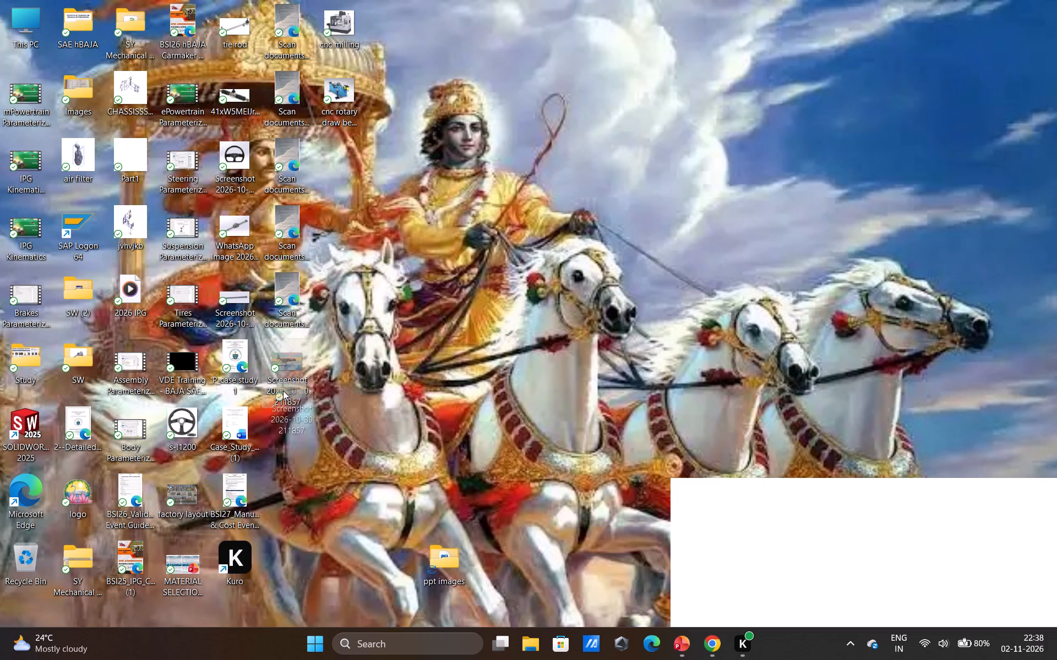
pyautogui.moveTo(283, 391); pyautogui.dragTo(280, 375)
pyautogui.moveTo(345, 90); pyautogui.dragTo(504, 606)
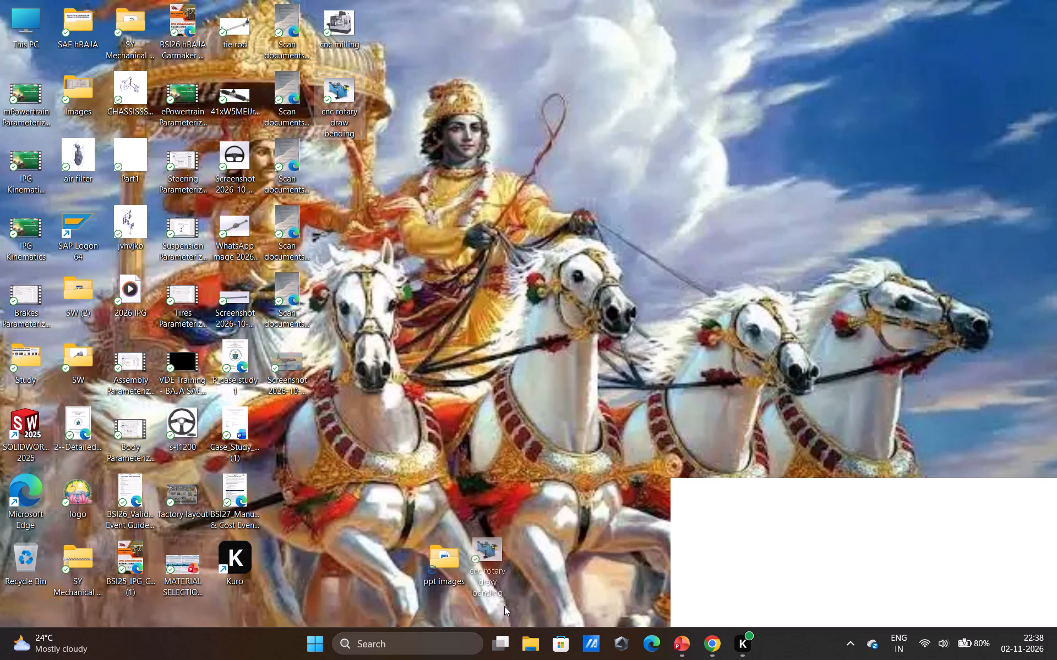
pyautogui.moveTo(504, 606); pyautogui.dragTo(444, 557)
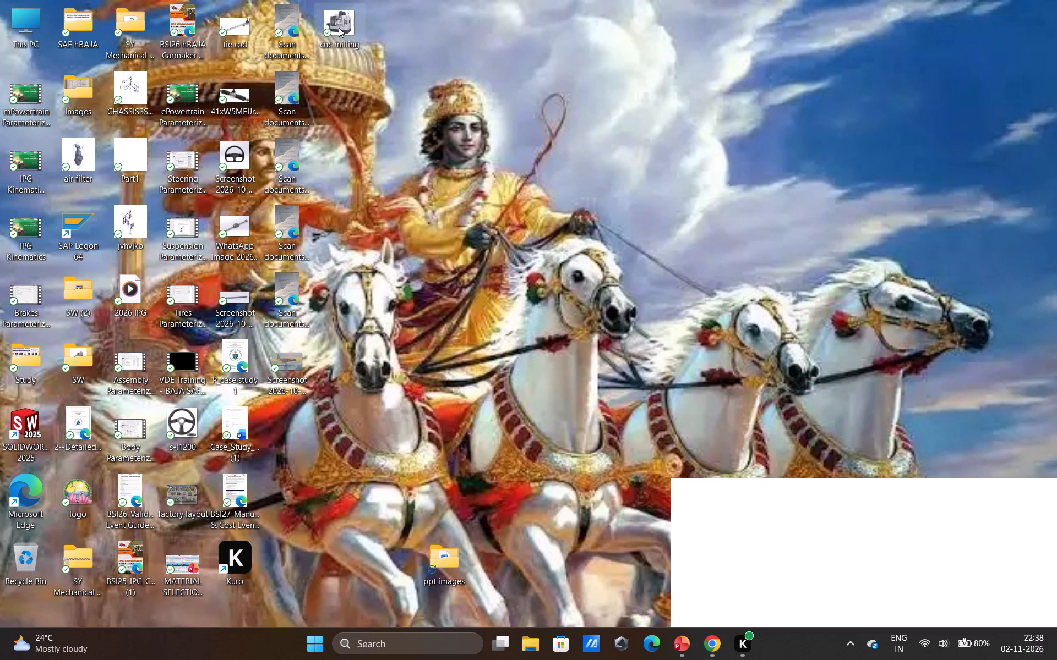
pyautogui.moveTo(339, 28); pyautogui.dragTo(443, 570)
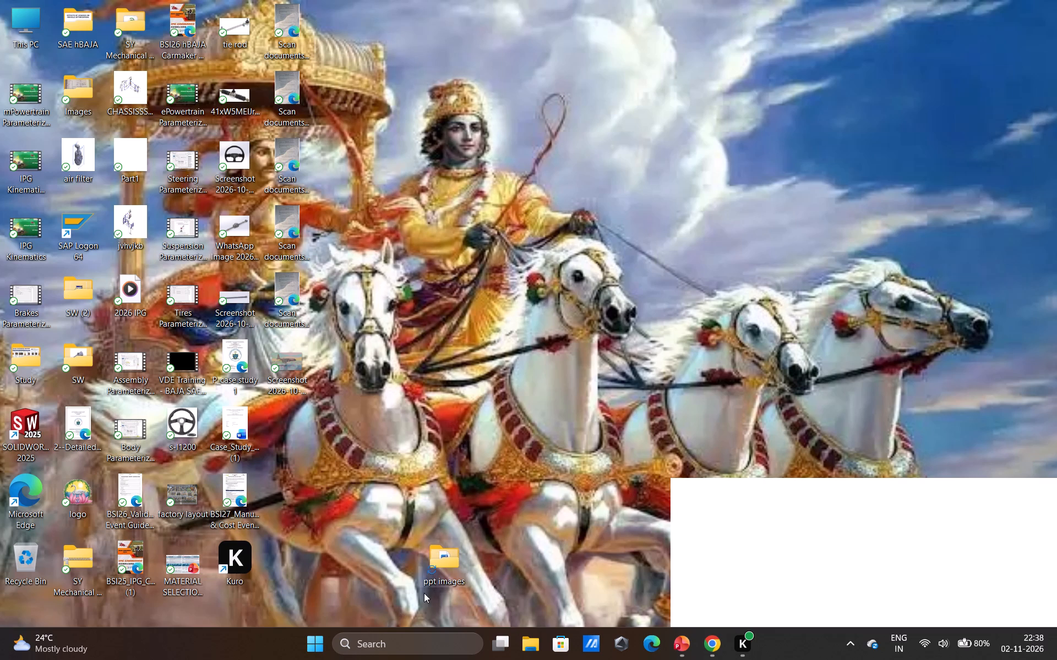
# Reposition the "ppt images" folder on the Desktop, directly below the last Screenshot file in the icon grid.
pyautogui.moveTo(486, 547); pyautogui.dragTo(340, 427)
pyautogui.moveTo(450, 566); pyautogui.dragTo(296, 431)
pyautogui.click(438, 391)
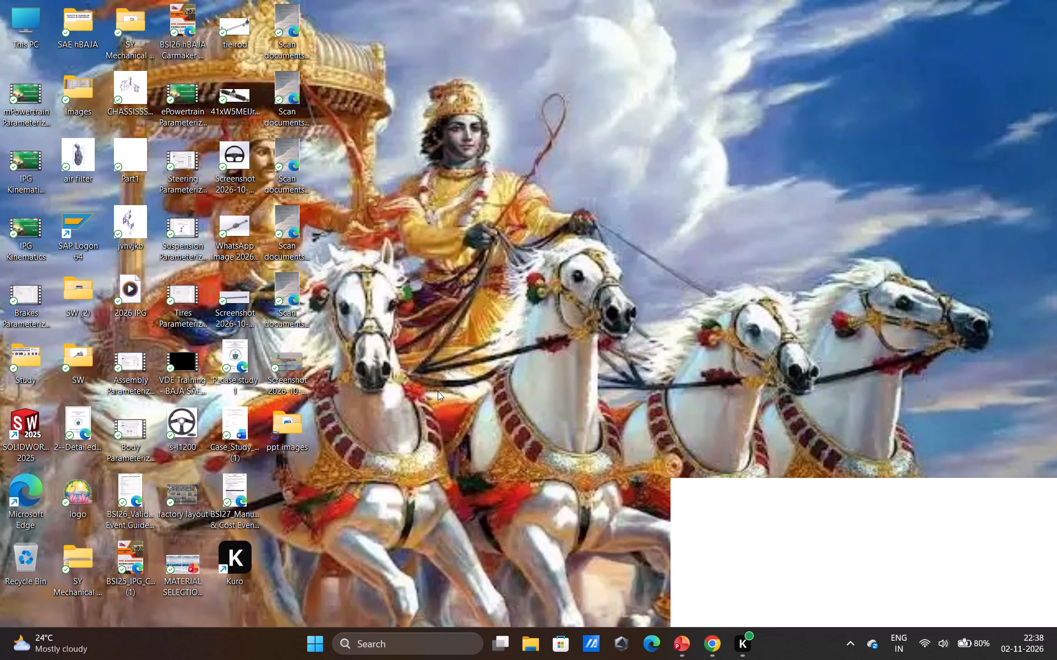
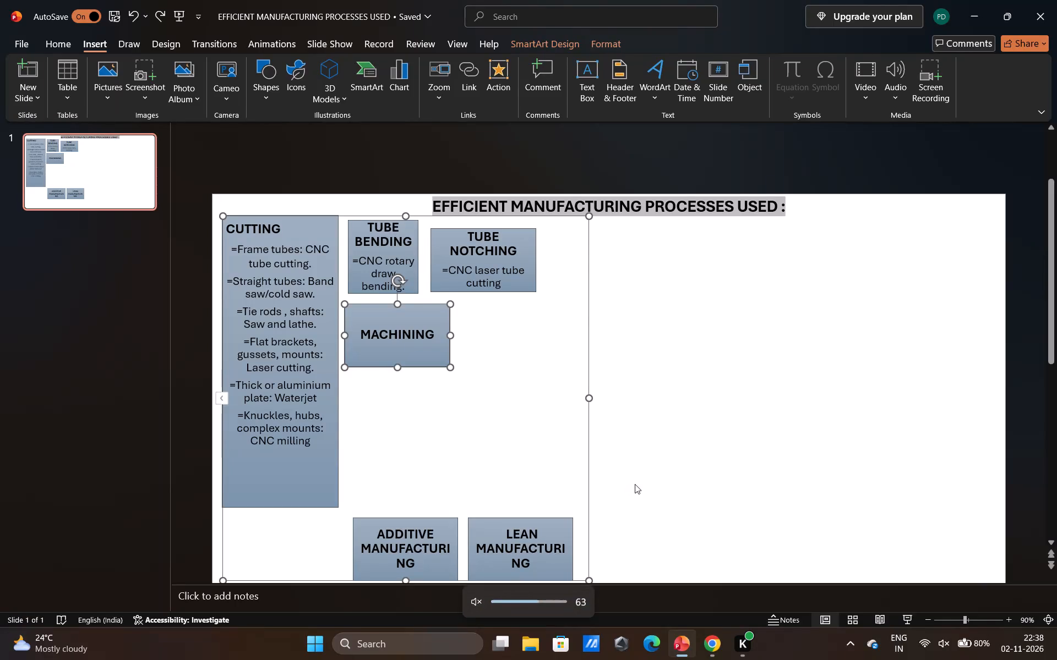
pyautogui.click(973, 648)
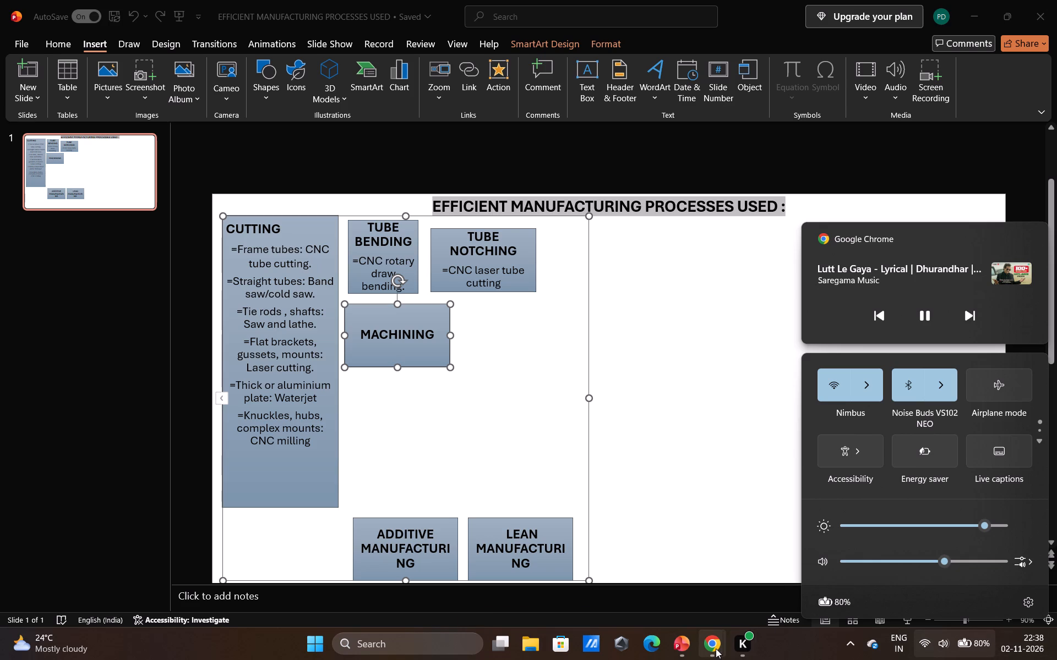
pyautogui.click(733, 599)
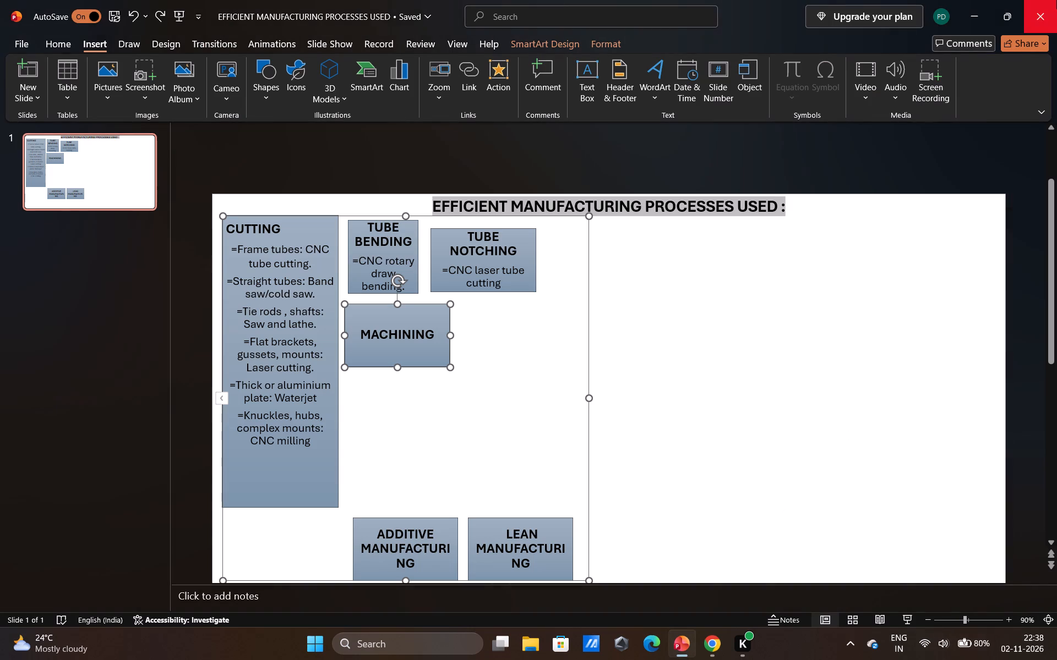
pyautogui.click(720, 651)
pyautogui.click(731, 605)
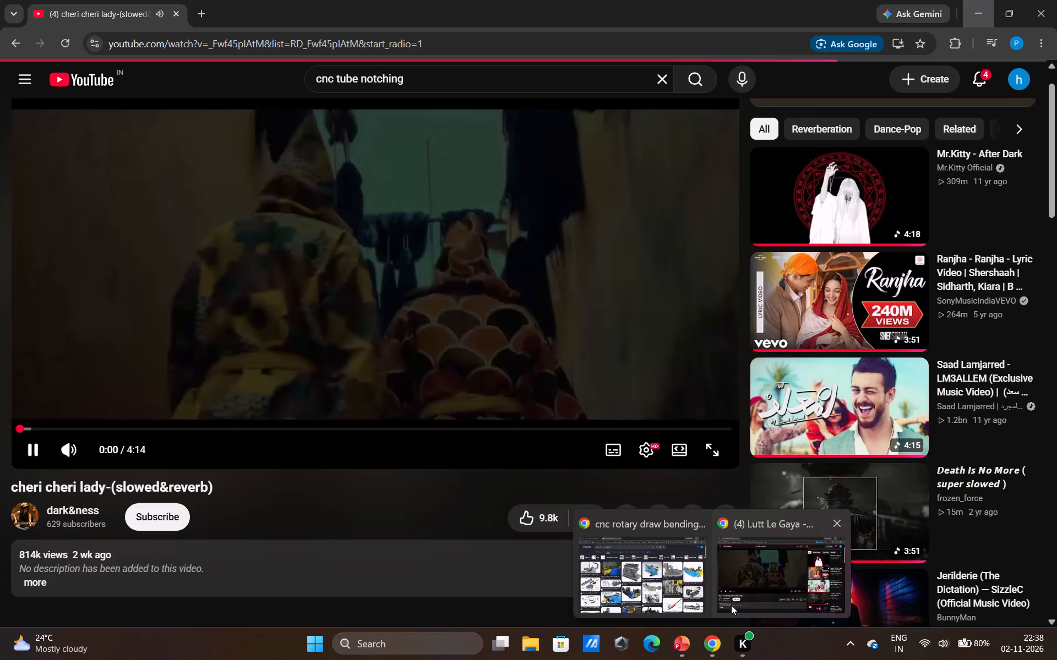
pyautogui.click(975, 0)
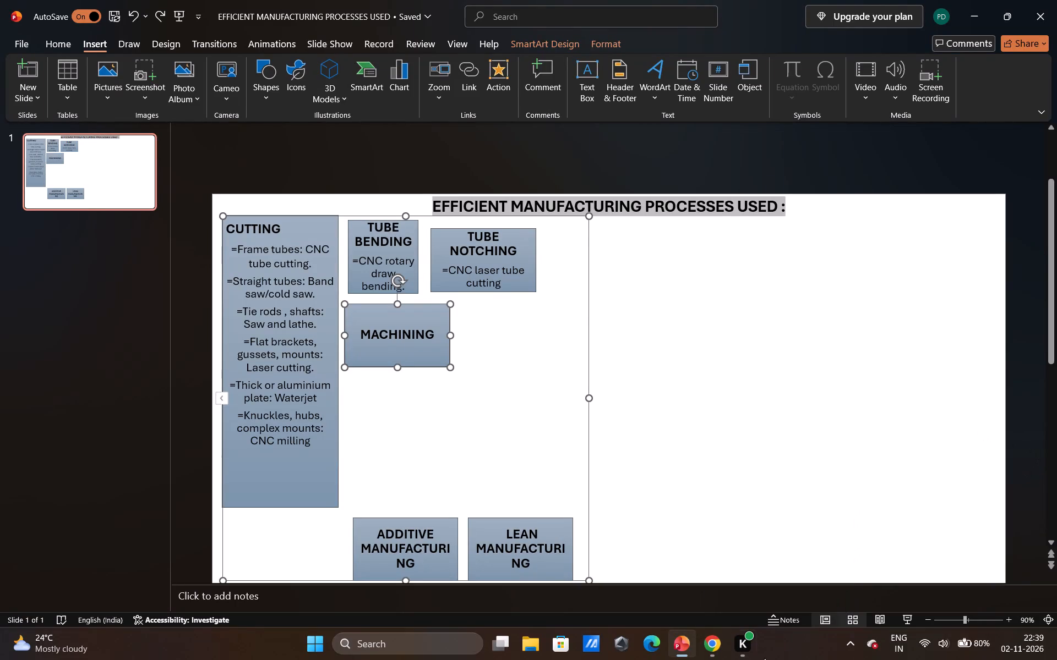
# Switch to the YouTube window in Chrome, play the suggested video "Never Let Go Of Me - Baltra (Slowed)", and return to the PowerPoint slide.
pyautogui.click(731, 615)
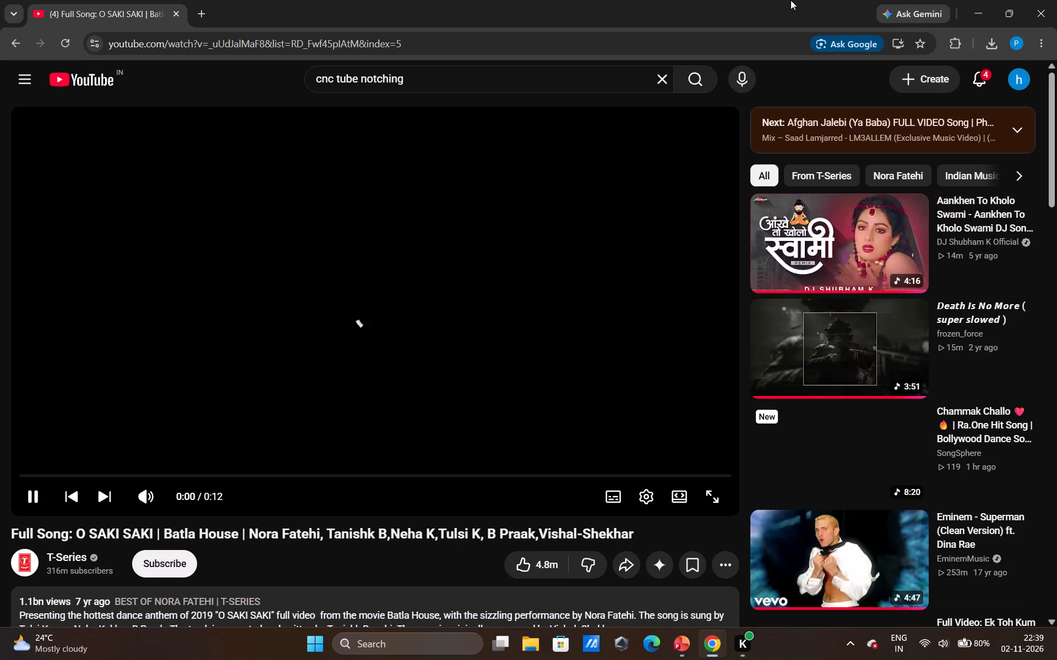
pyautogui.scroll(-6, 964, 395)
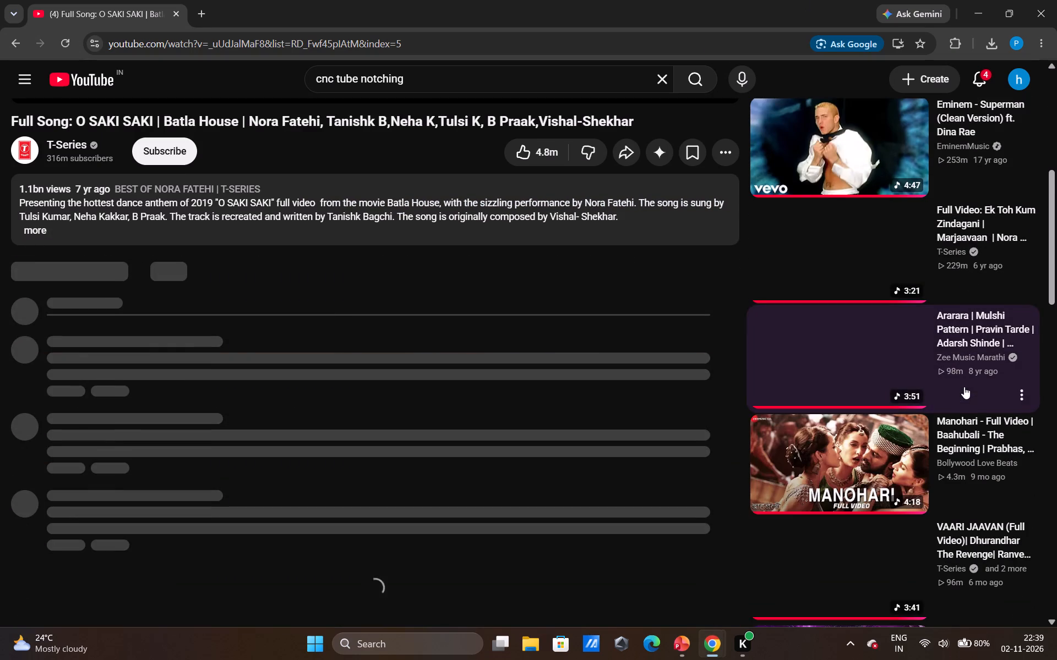
pyautogui.scroll(-6, 964, 387)
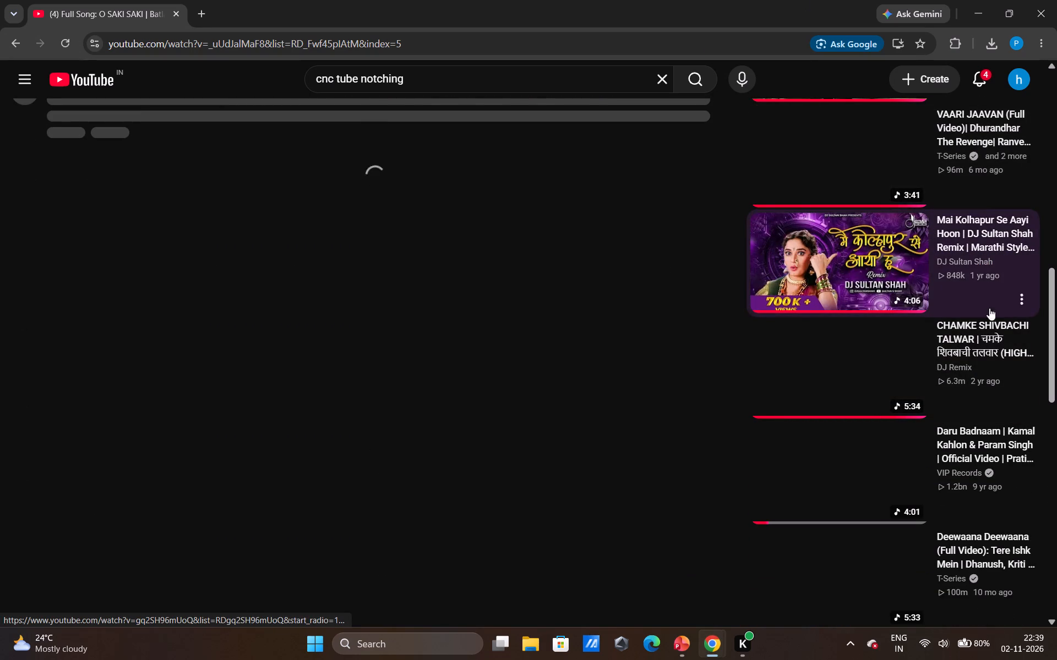
pyautogui.scroll(-3, 1001, 399)
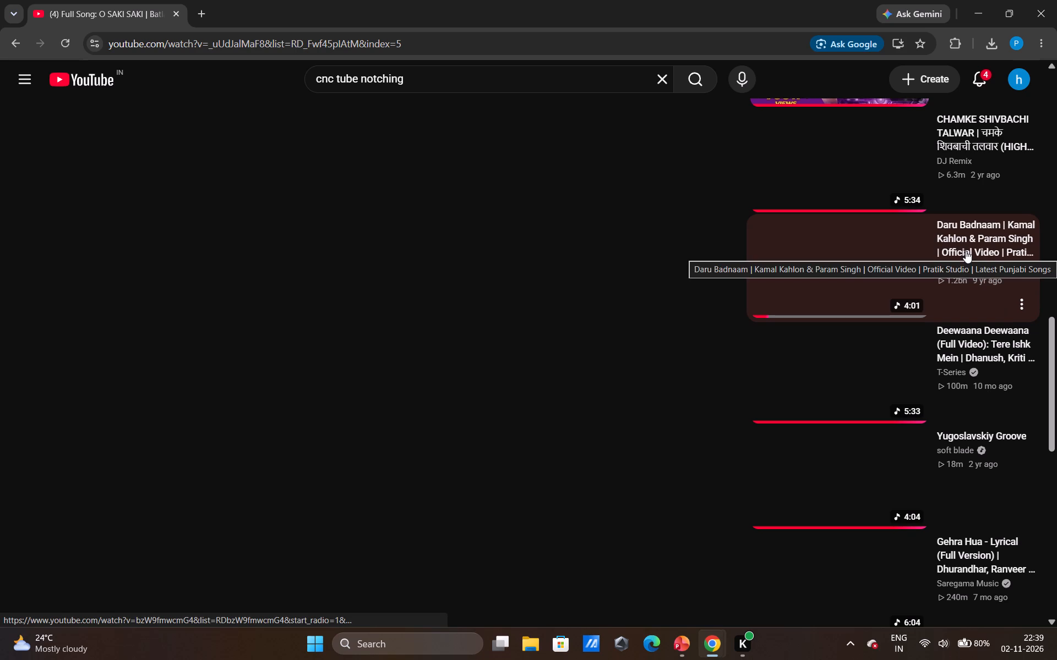
pyautogui.scroll(-8, 966, 251)
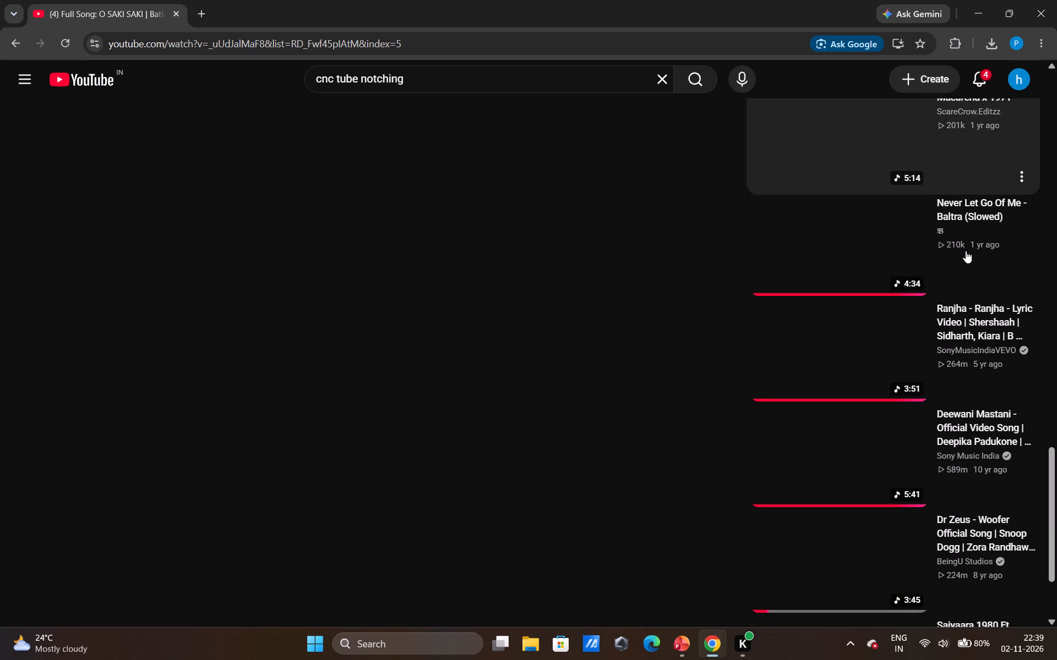
pyautogui.click(966, 251)
pyautogui.click(980, 0)
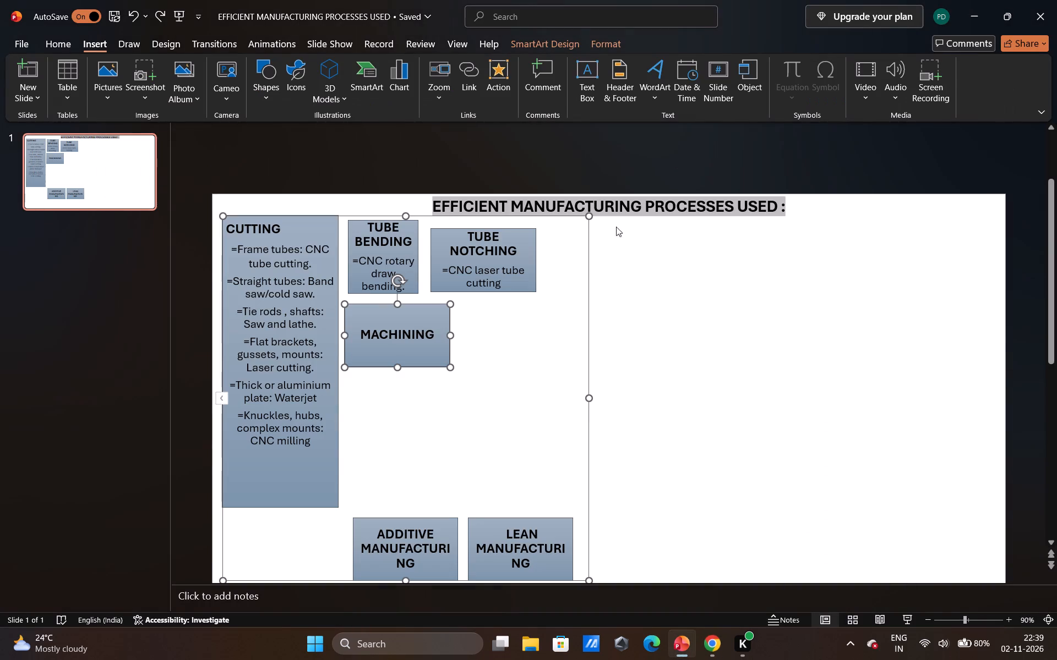